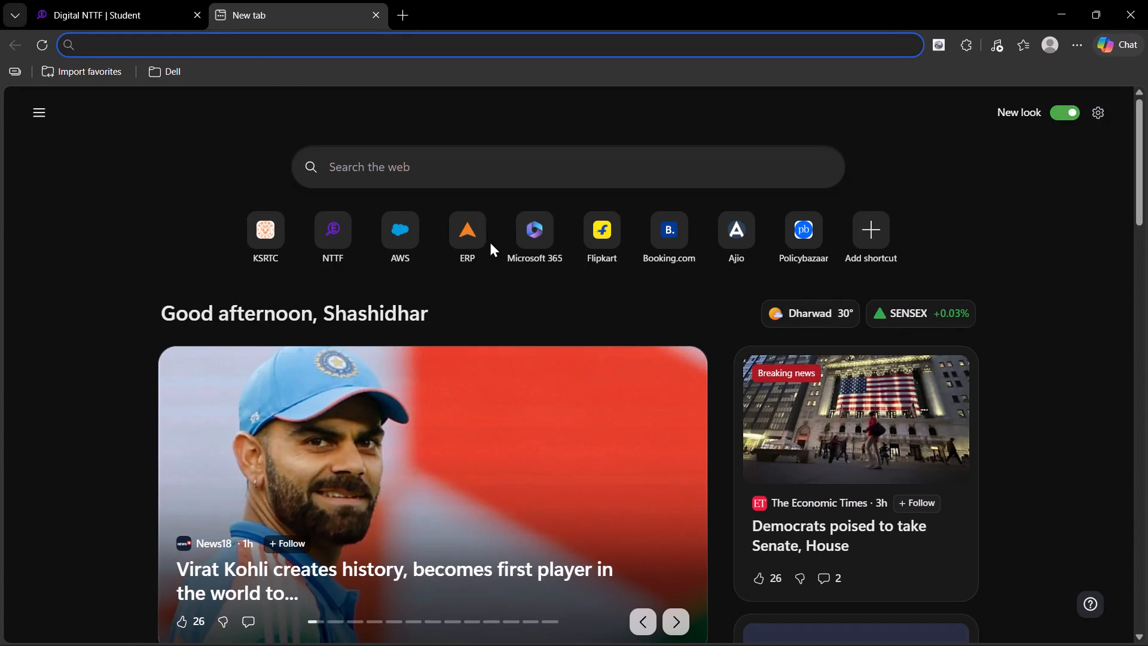
# Open the AWS Academy login page from the AWS shortcut and close the leftover new tab.
pyautogui.click(399, 242)
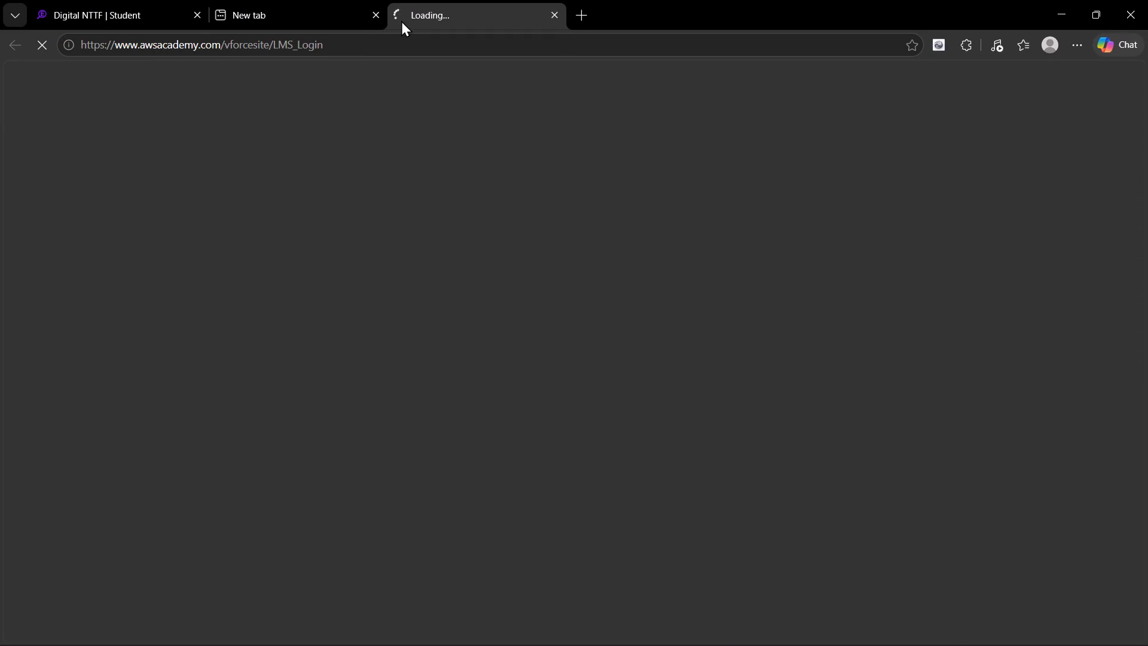
pyautogui.click(378, 14)
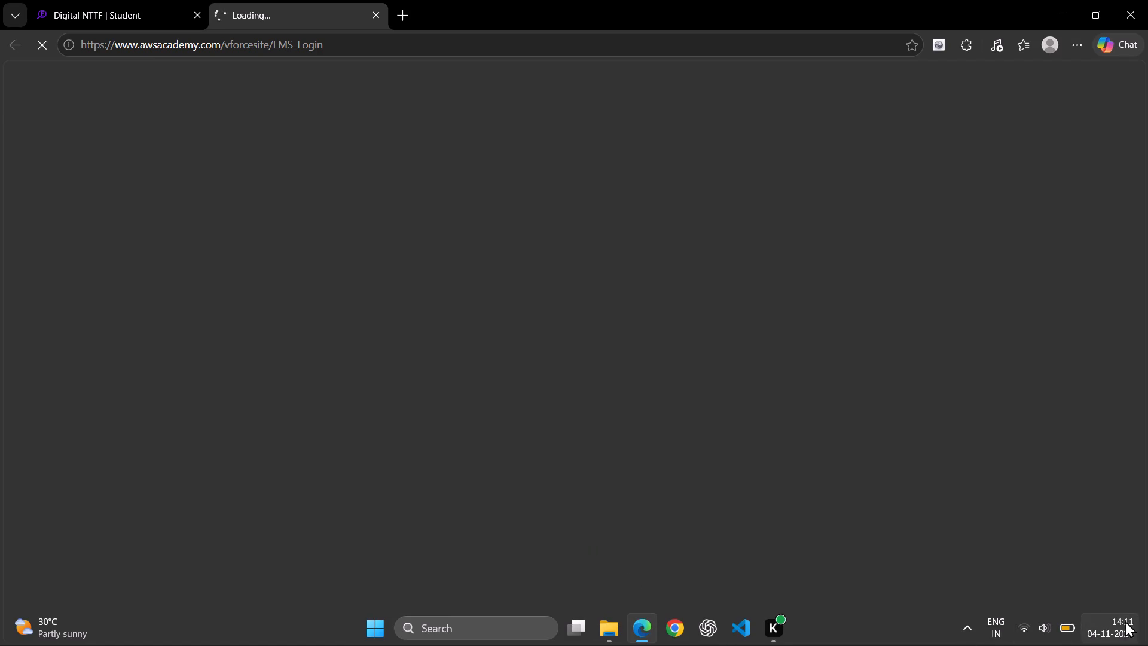
# Connect the computer to the secured Wi-Fi network named "!", keeping automatic connection enabled.
pyautogui.click(1024, 626)
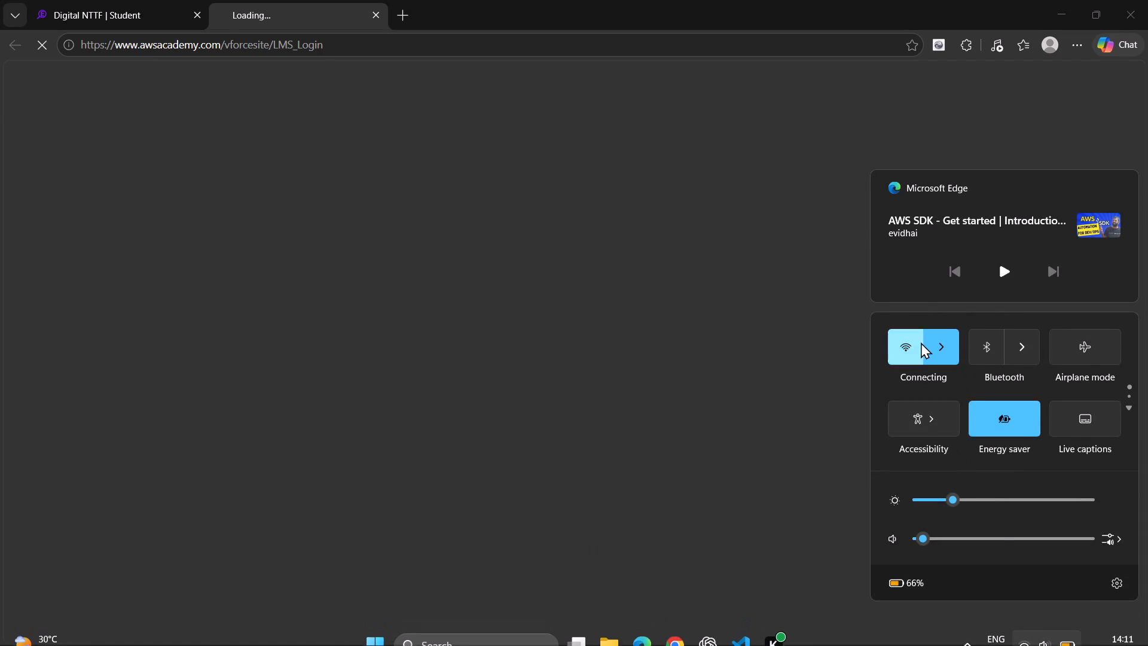
pyautogui.click(940, 345)
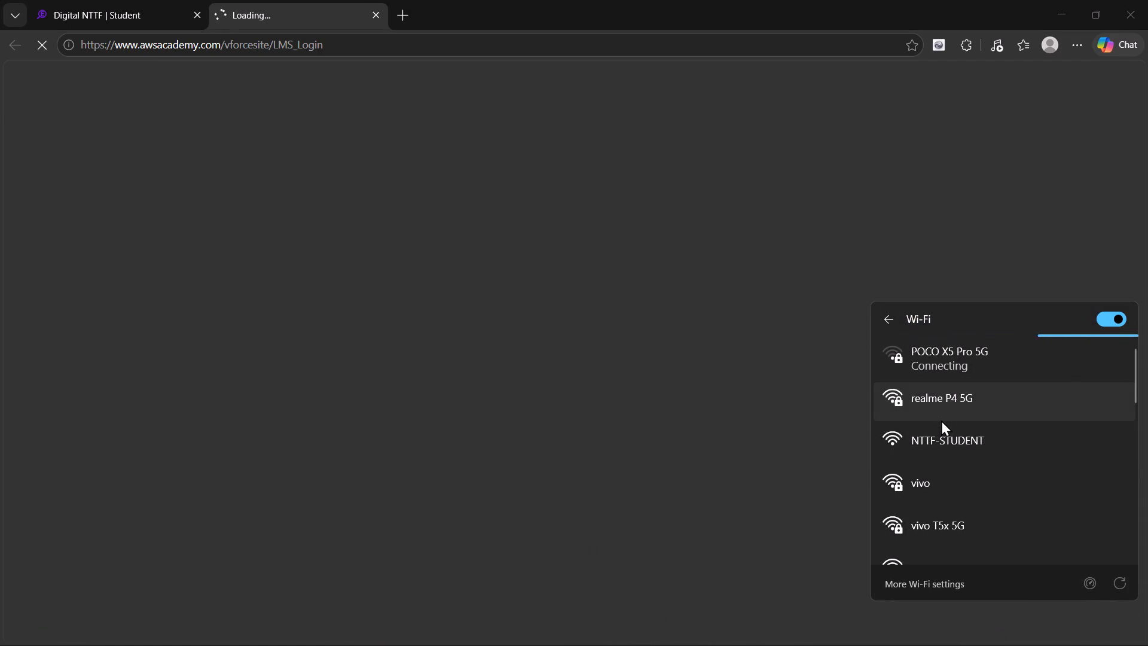
pyautogui.scroll(-5, 936, 501)
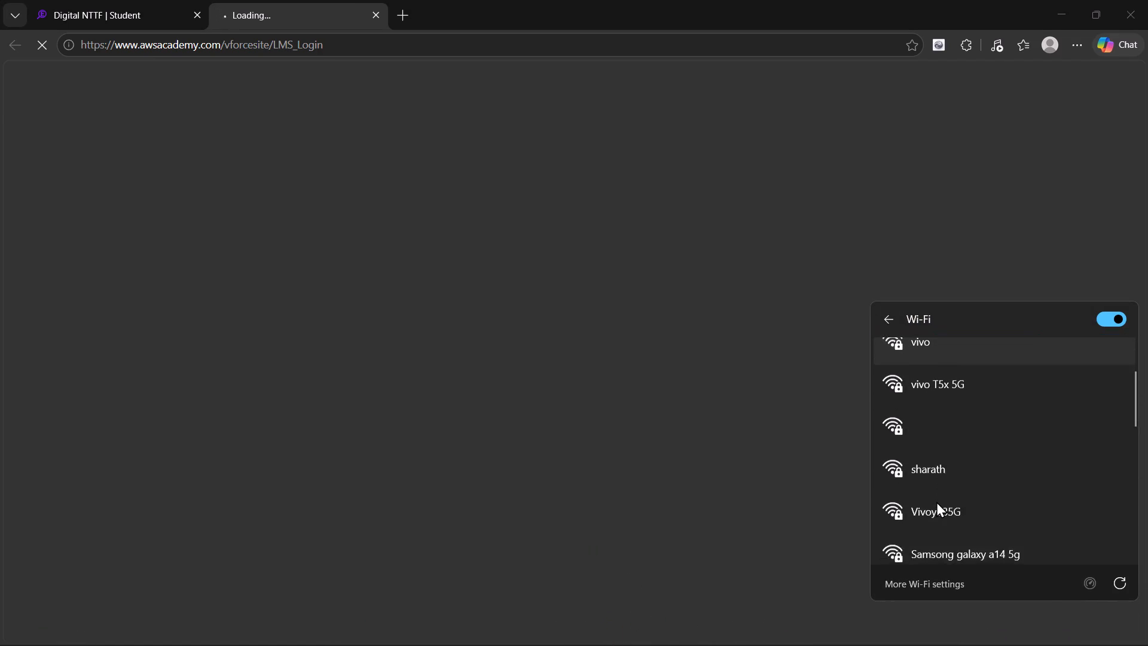
pyautogui.scroll(-3, 936, 501)
pyautogui.scroll(9, 936, 501)
pyautogui.scroll(-3, 963, 429)
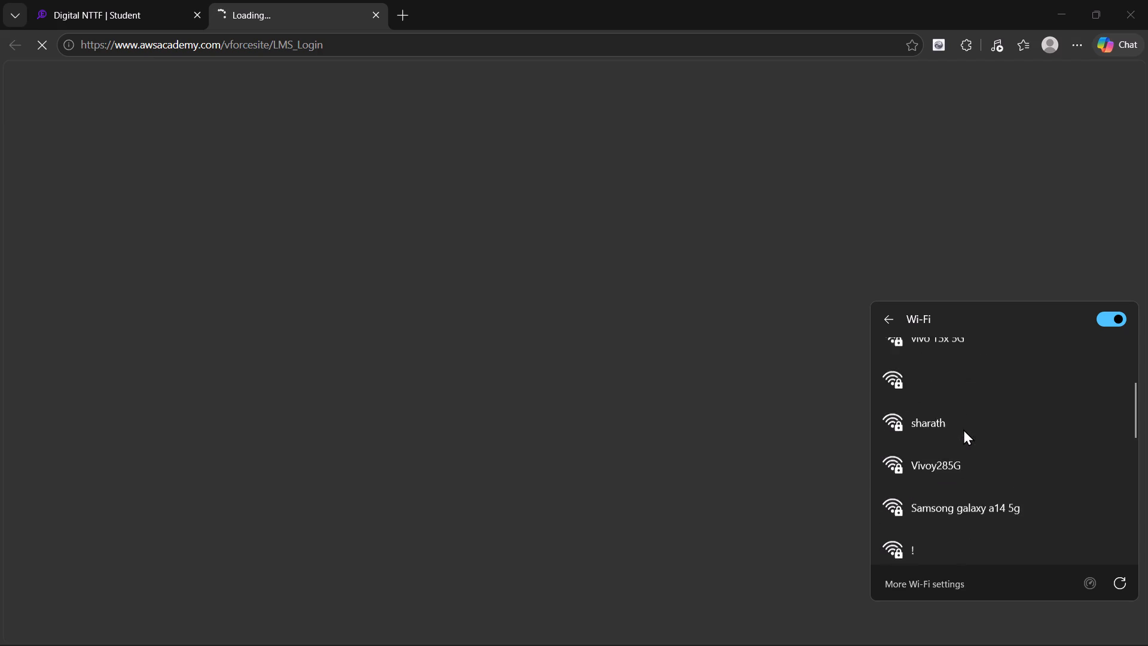
pyautogui.scroll(-1, 963, 429)
pyautogui.click(920, 437)
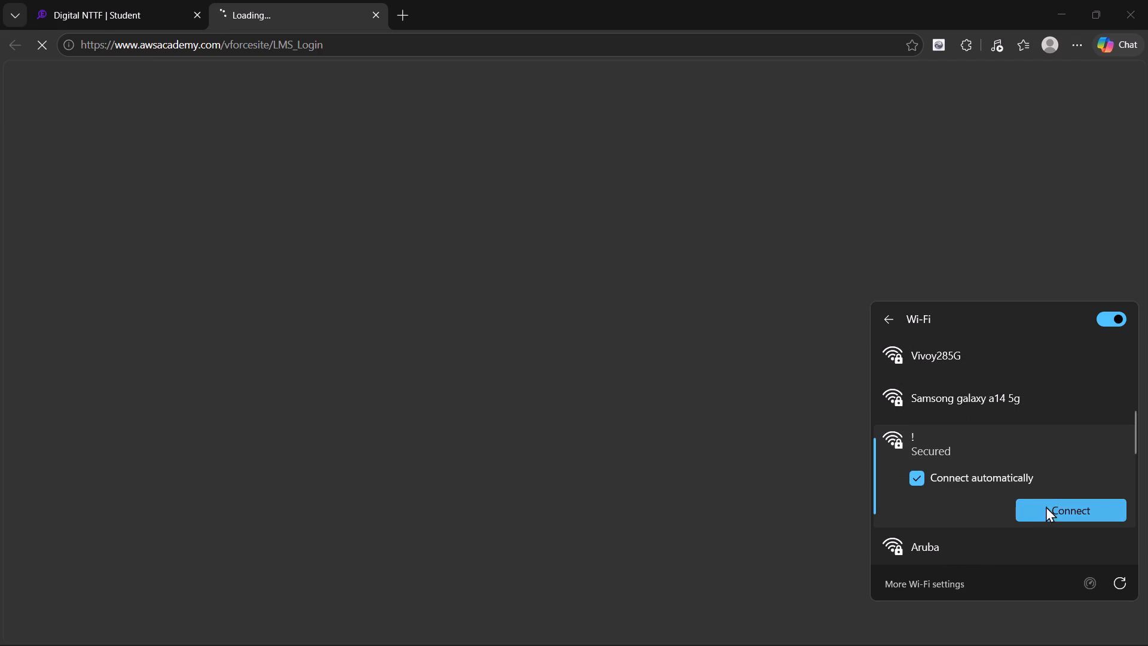
pyautogui.click(1049, 510)
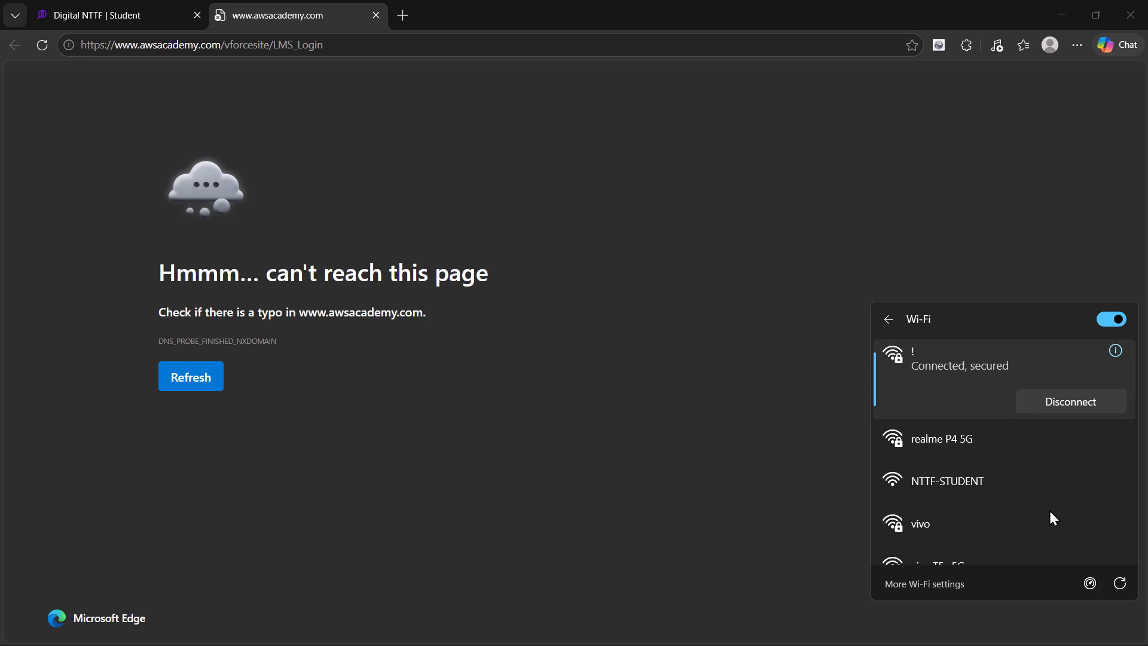
# Reload the AWS Academy login page in the browser.
pyautogui.click(202, 379)
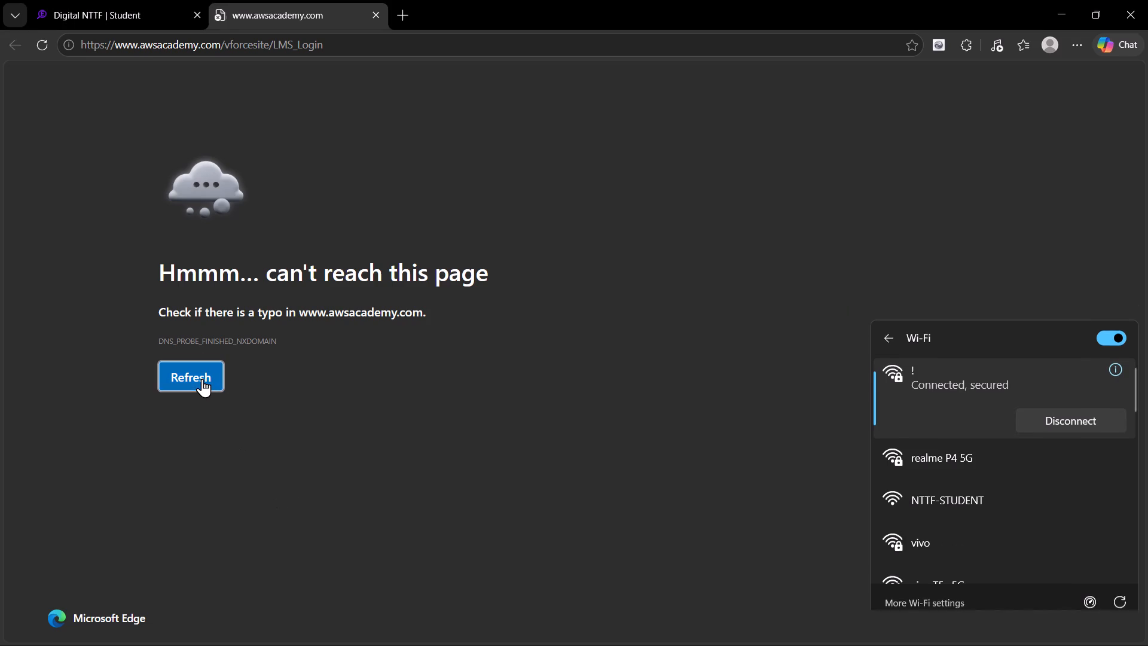
pyautogui.click(202, 379)
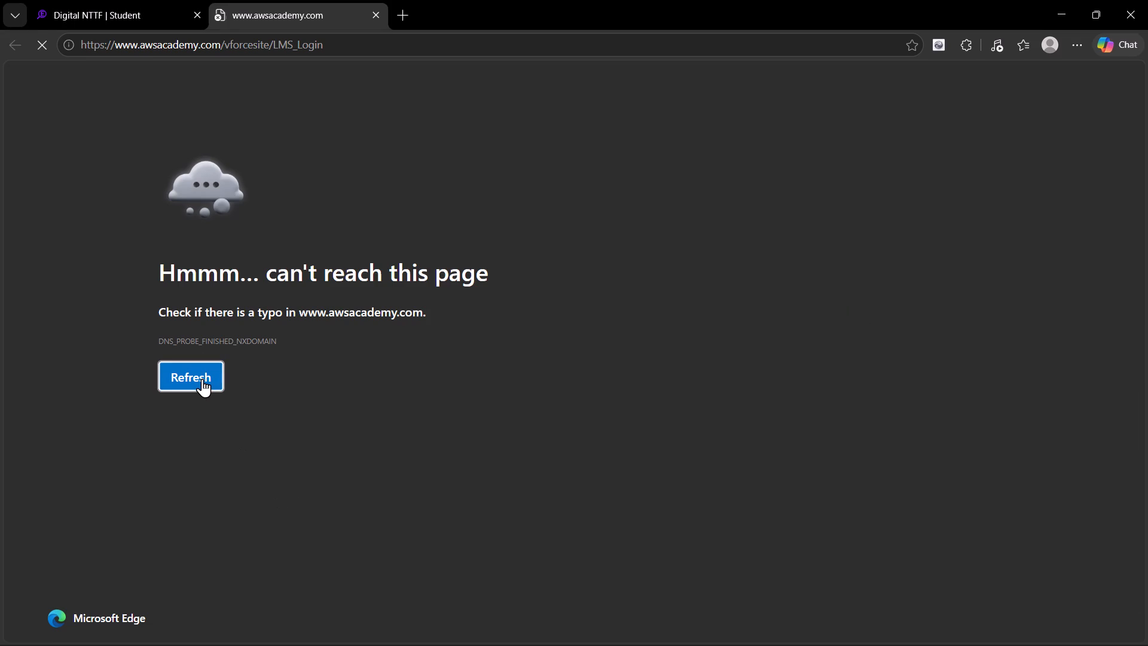
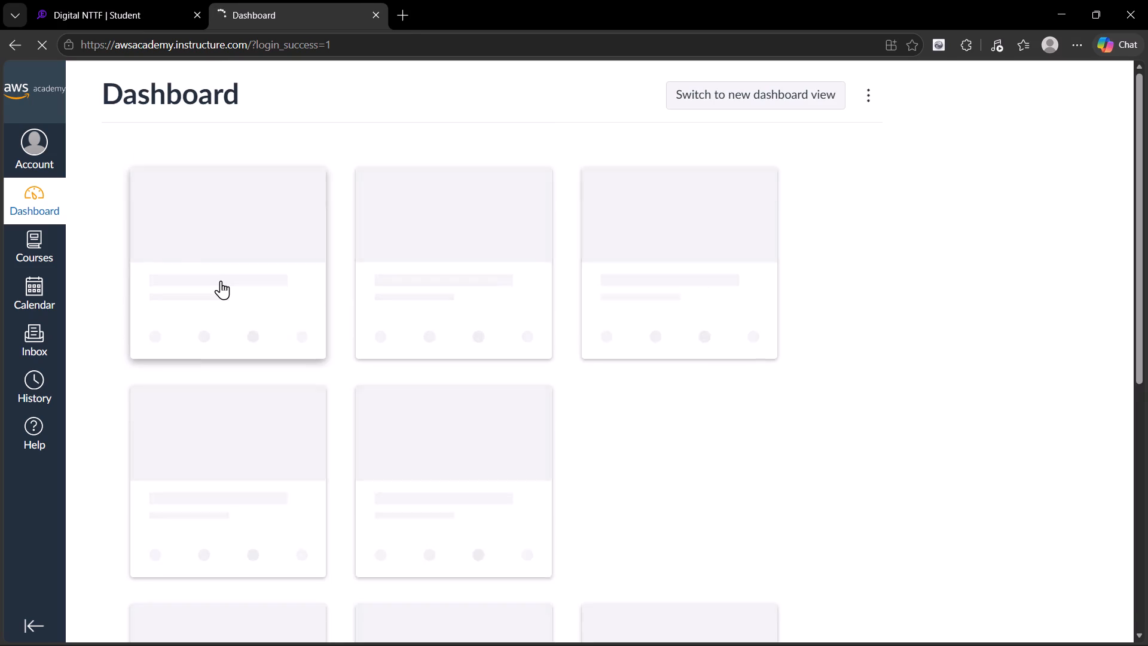
# Open the AWS Academy Cloud Foundations course from the first course card on the dashboard.
pyautogui.click(179, 269)
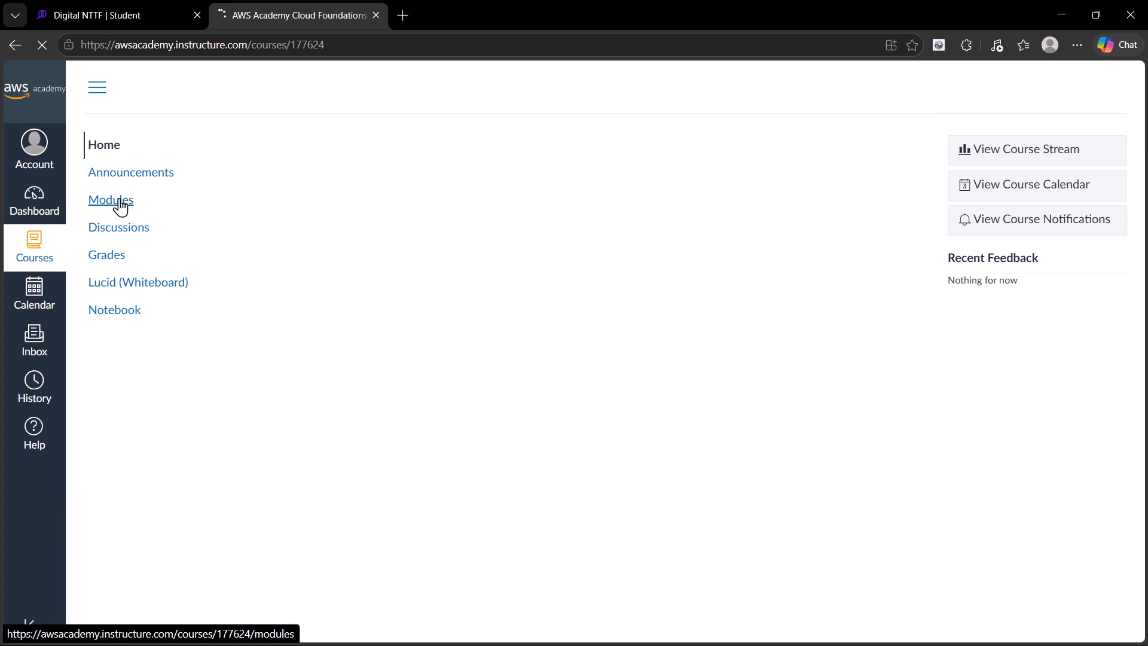
# From the course modules, open the Sandbox Environment item and load it in a new window.
pyautogui.click(119, 198)
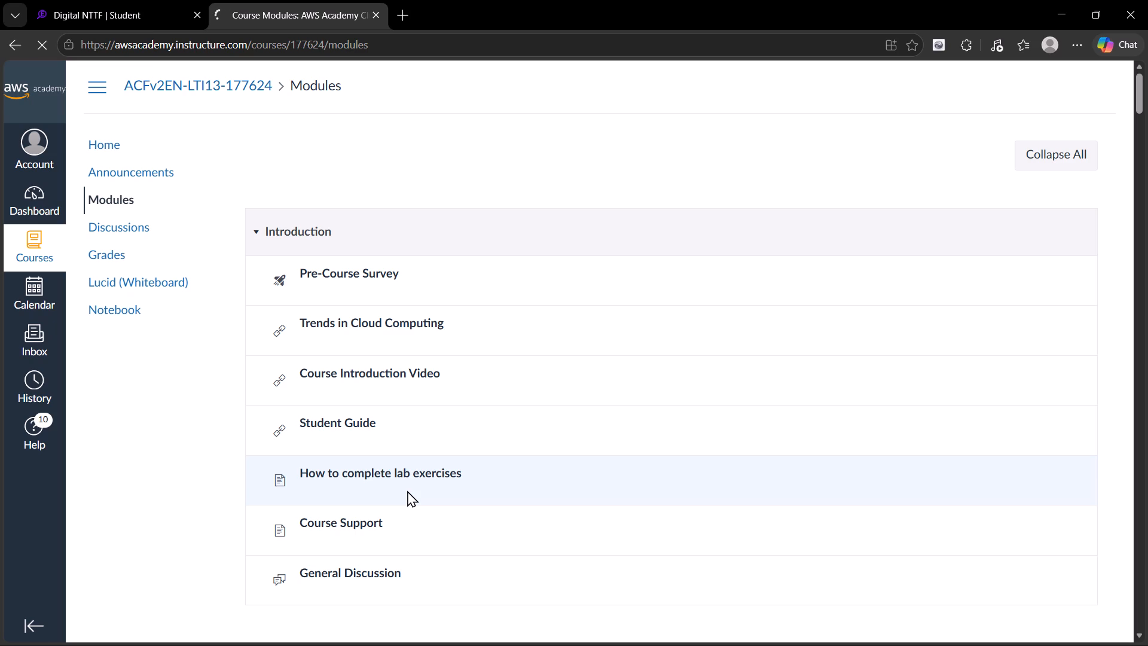
pyautogui.scroll(-6, 374, 506)
pyautogui.scroll(-17, 374, 506)
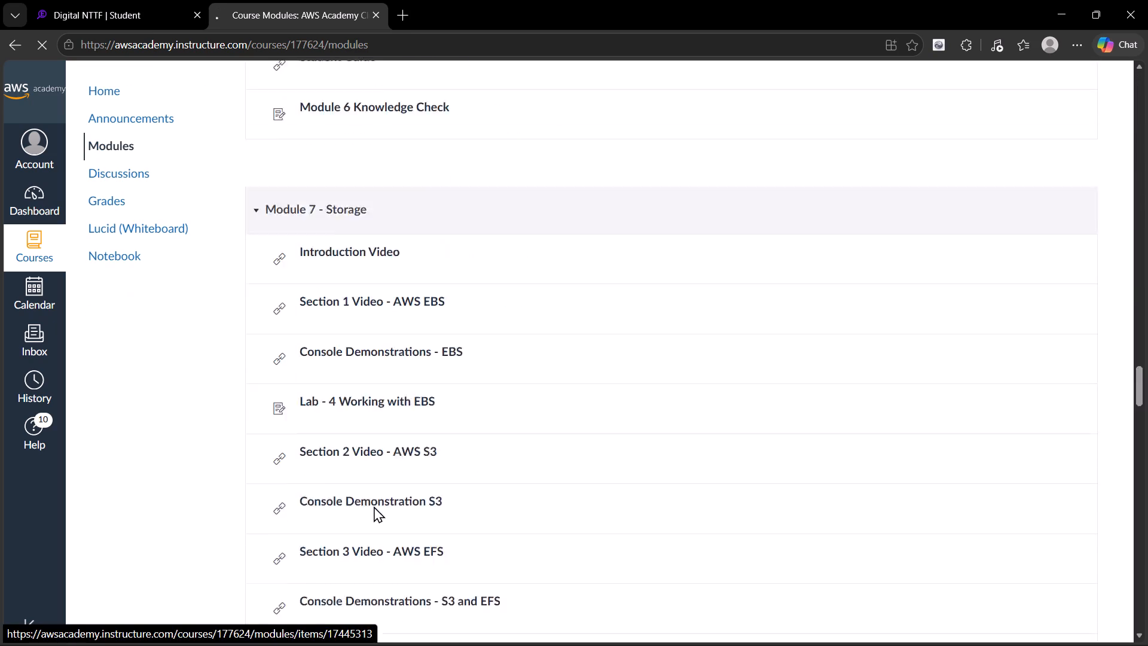
pyautogui.scroll(3, 374, 506)
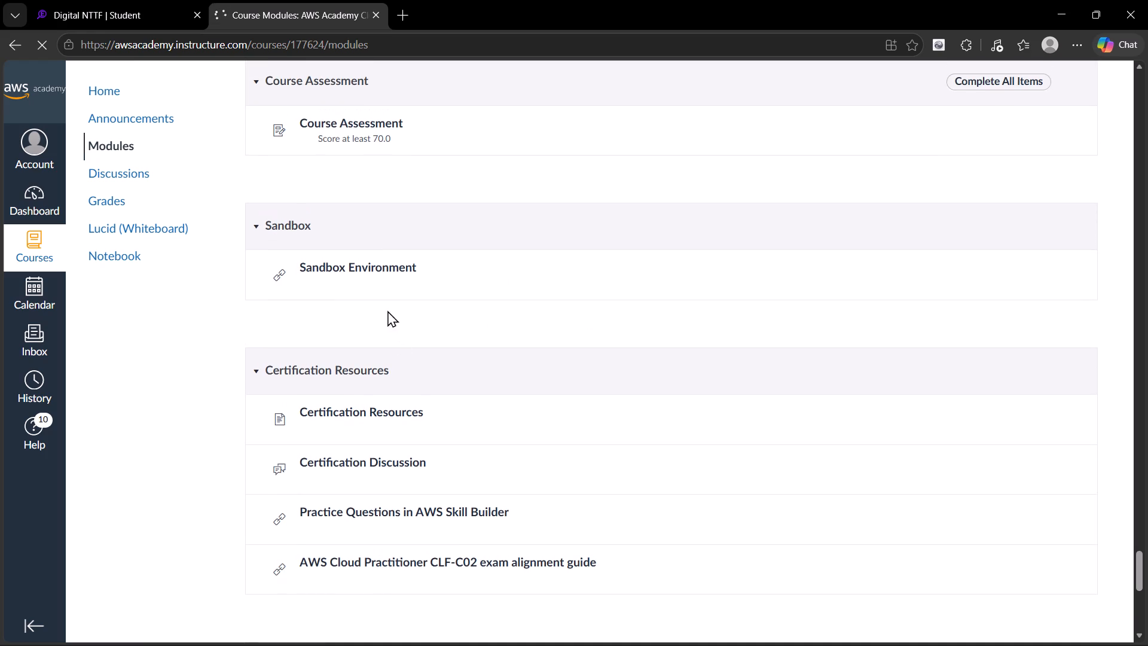
pyautogui.click(352, 272)
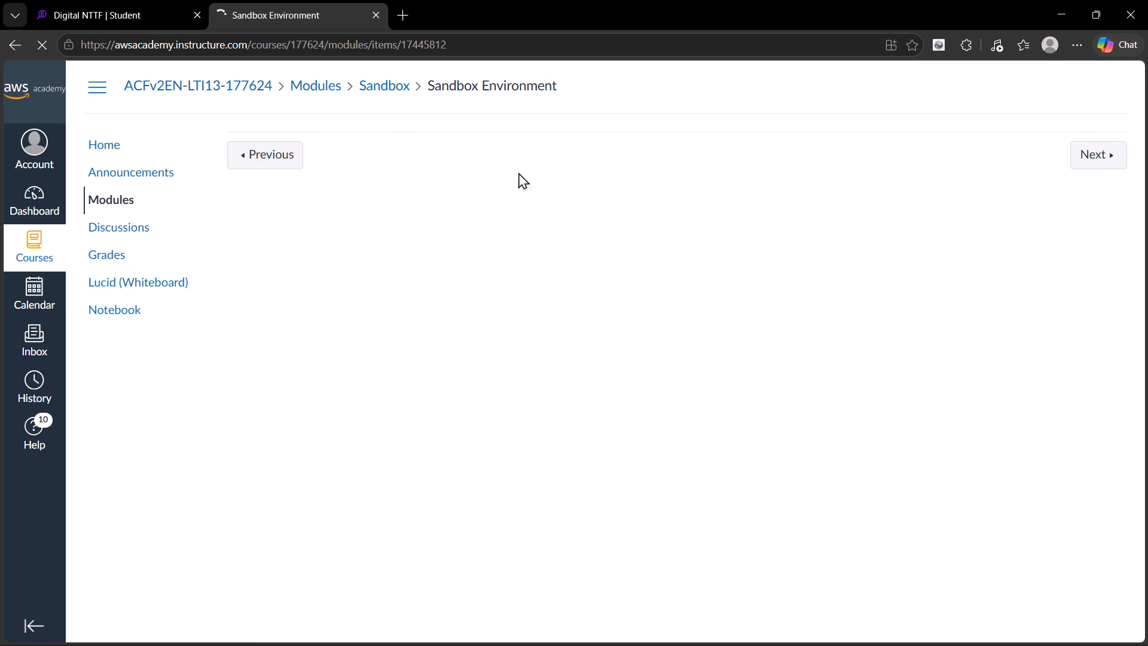
pyautogui.scroll(1, 466, 261)
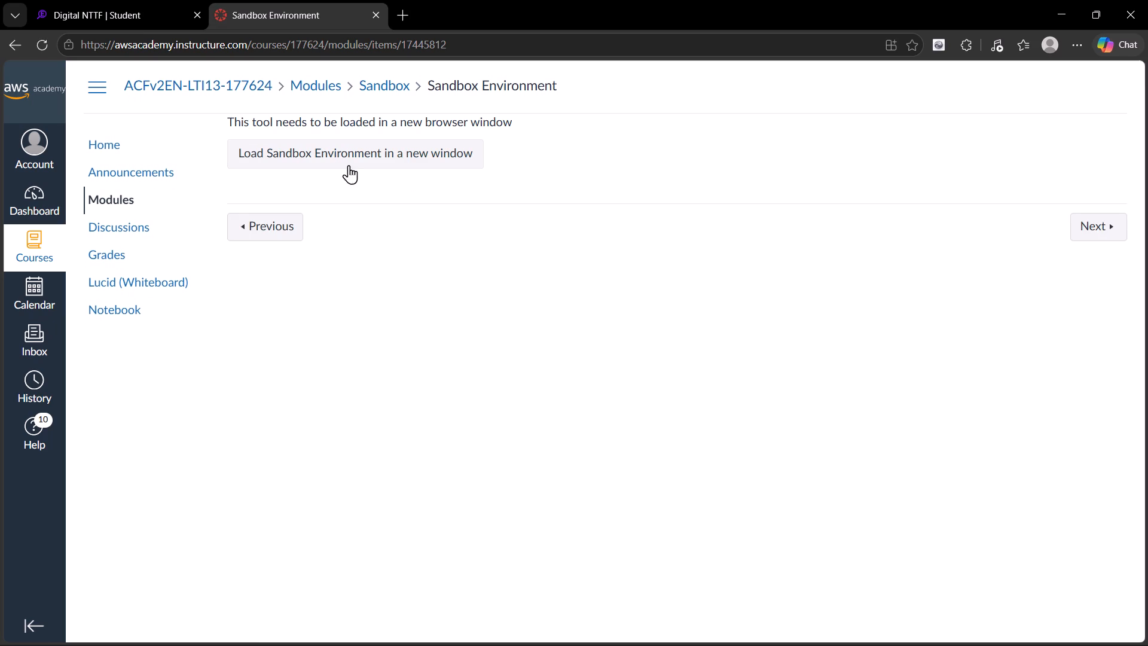
pyautogui.click(344, 166)
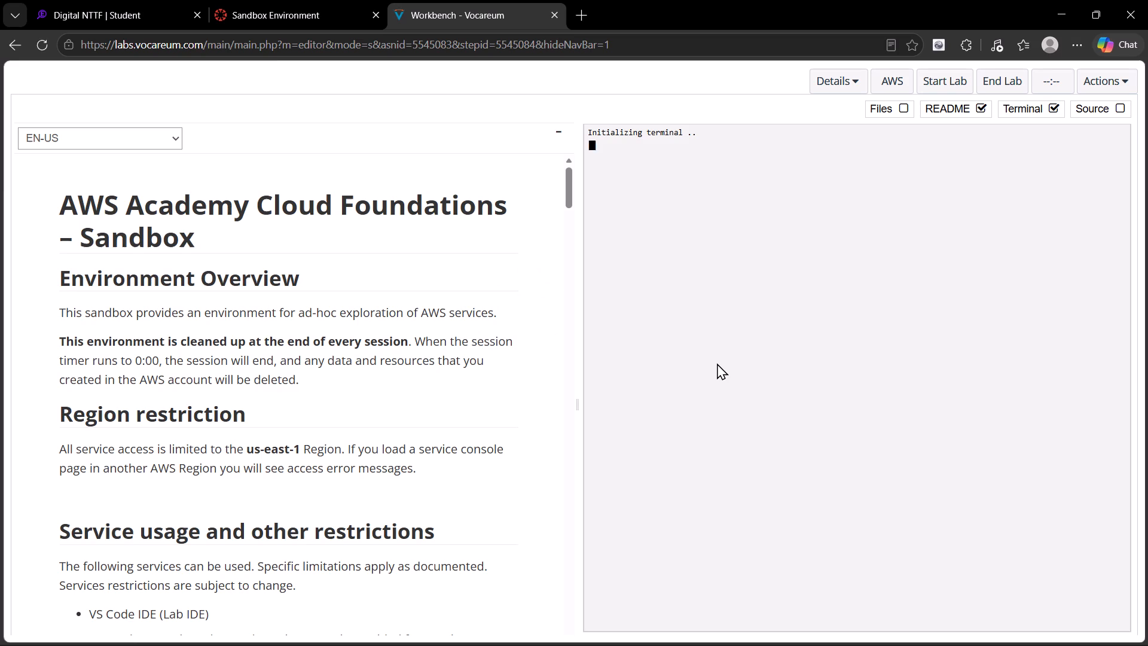
# Start the sandbox lab session and dismiss the Start Lab message window.
pyautogui.click(936, 89)
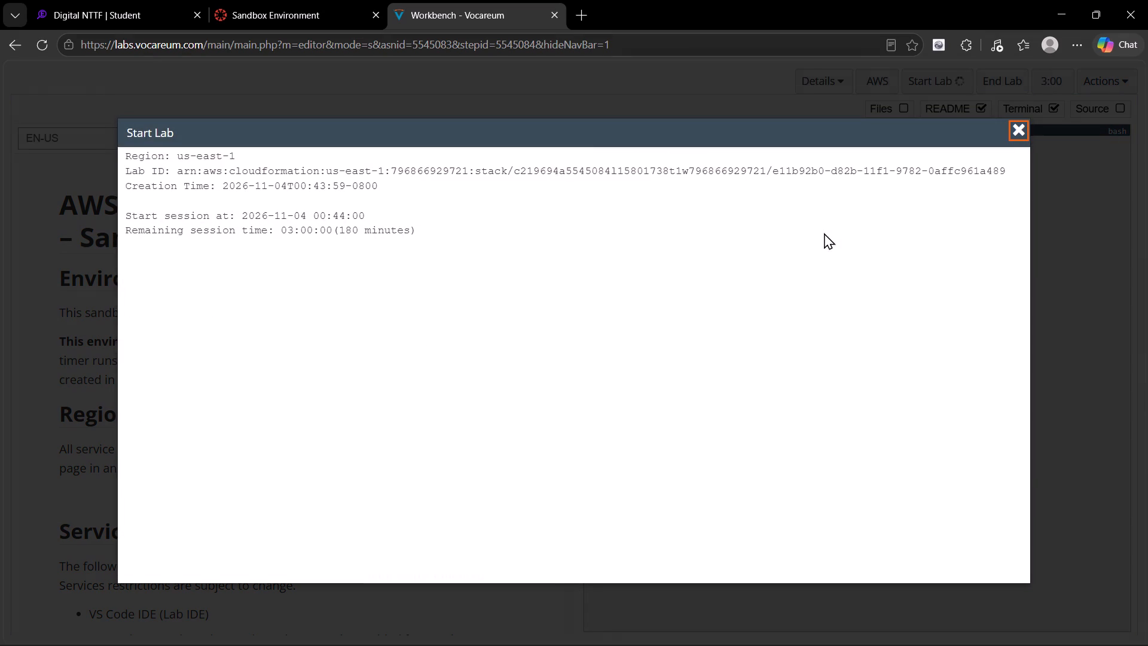
pyautogui.click(1015, 128)
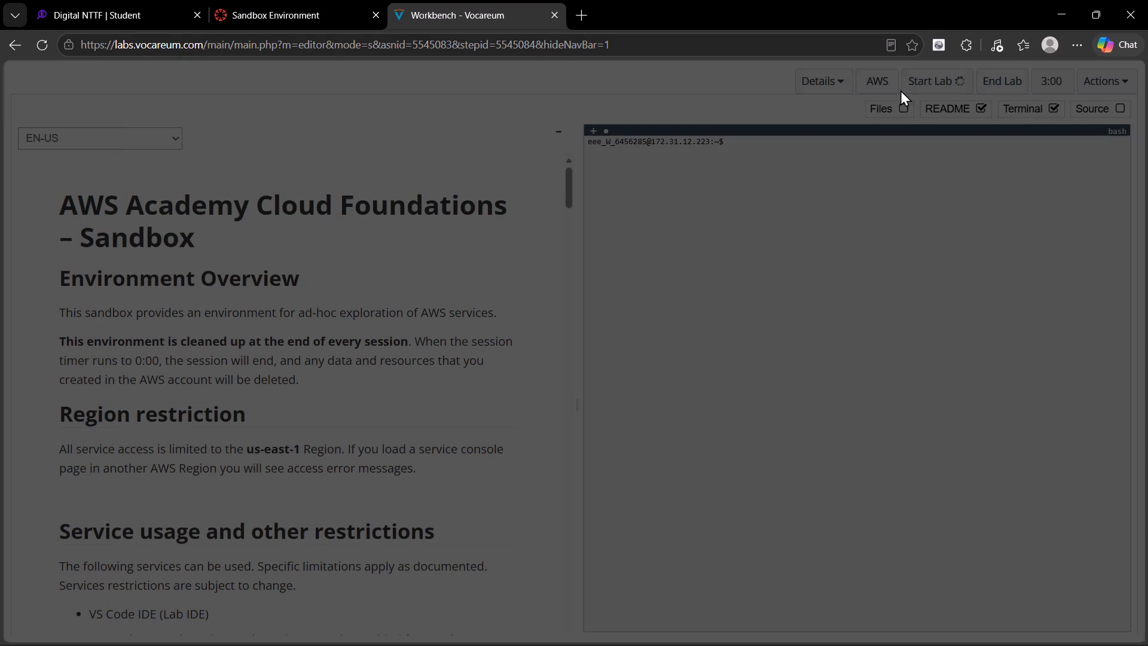
# Open the AWS Management Console from the lab workbench.
pyautogui.click(887, 82)
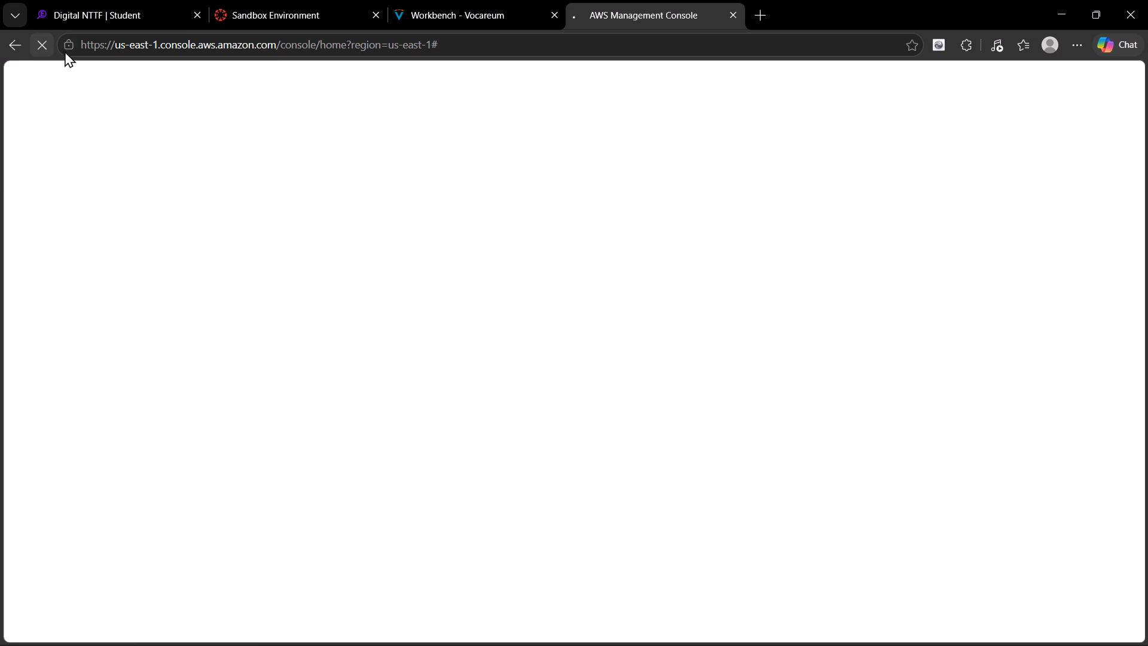
pyautogui.click(303, 235)
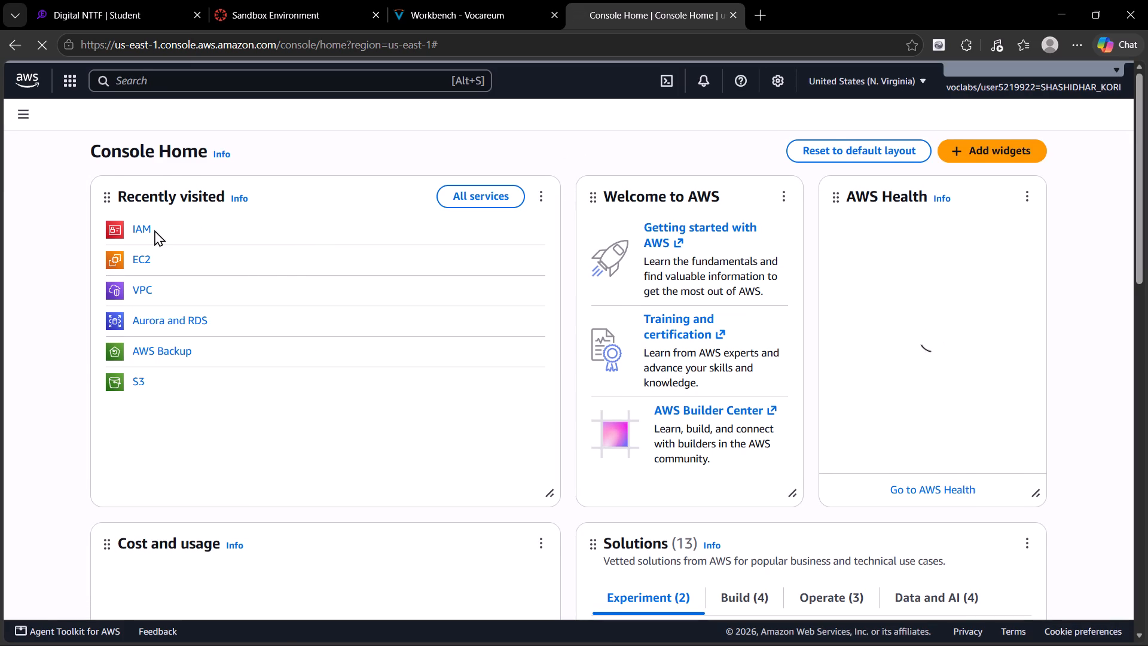
# Open the EC2 service from the recently visited services and accept the cookie preferences.
pyautogui.click(140, 258)
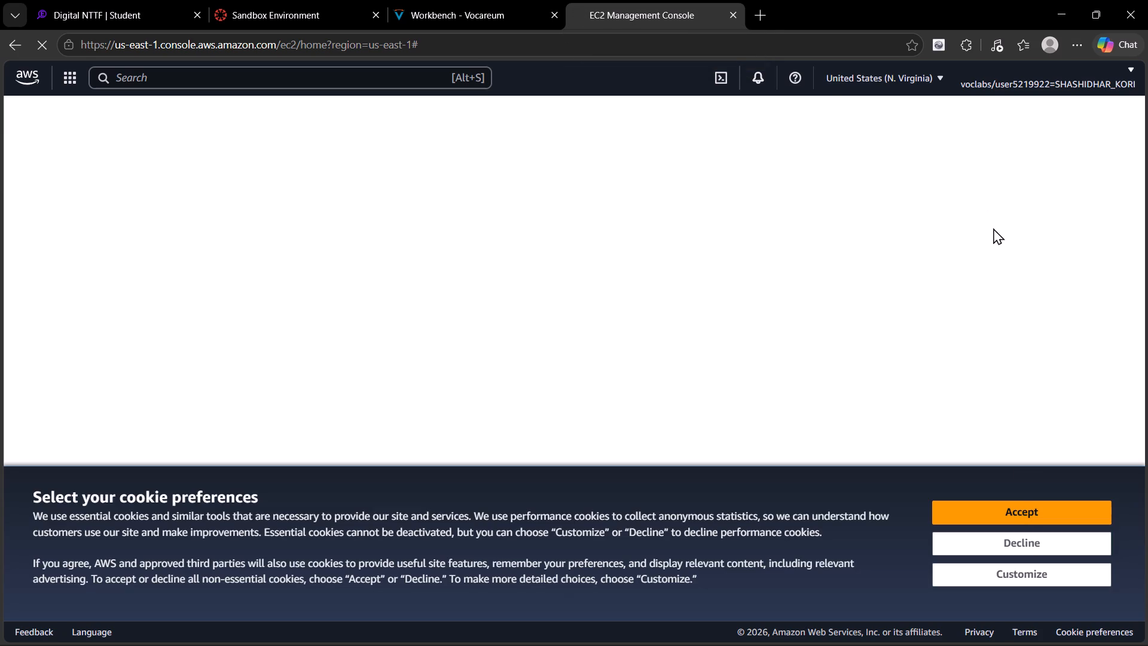
pyautogui.click(986, 509)
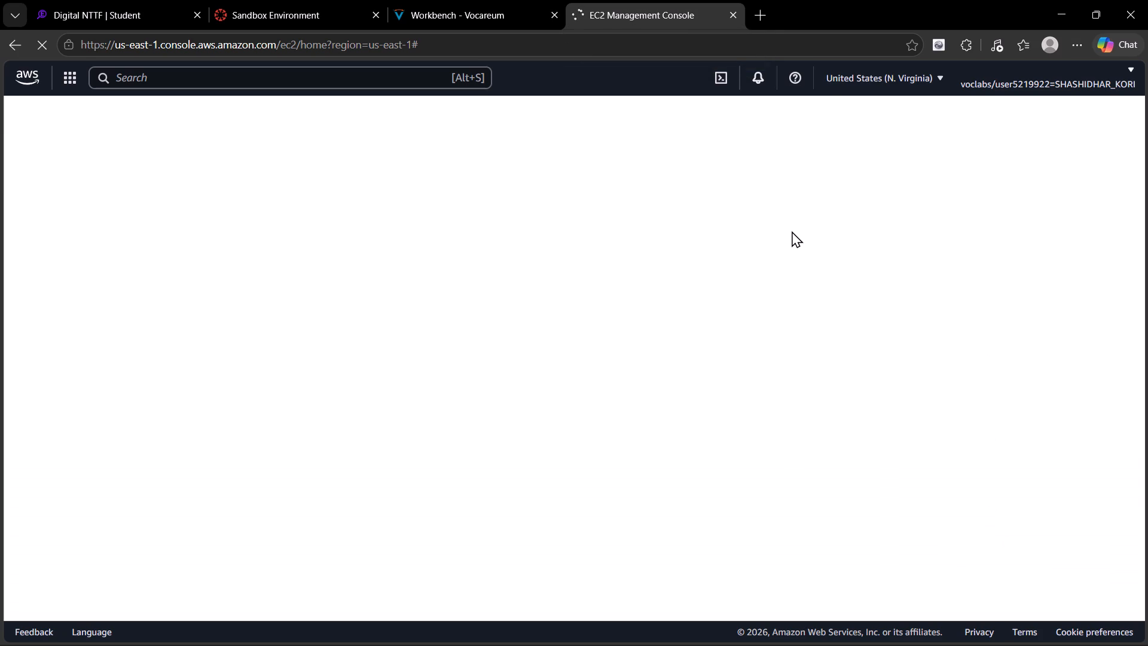
pyautogui.click(196, 80)
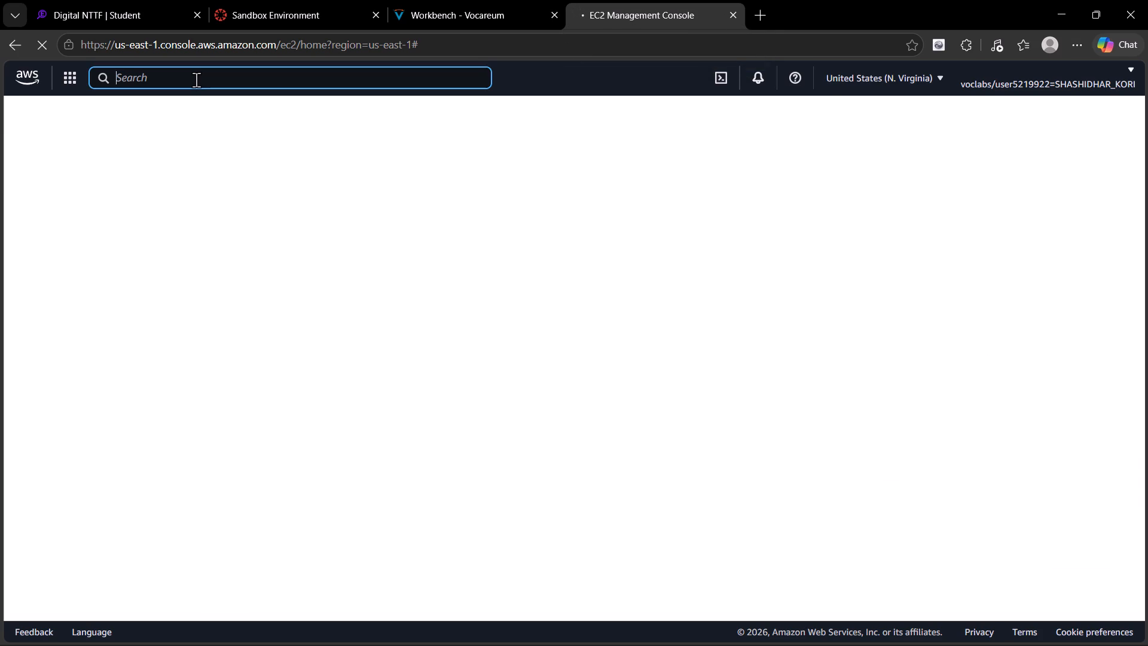
pyautogui.click(263, 297)
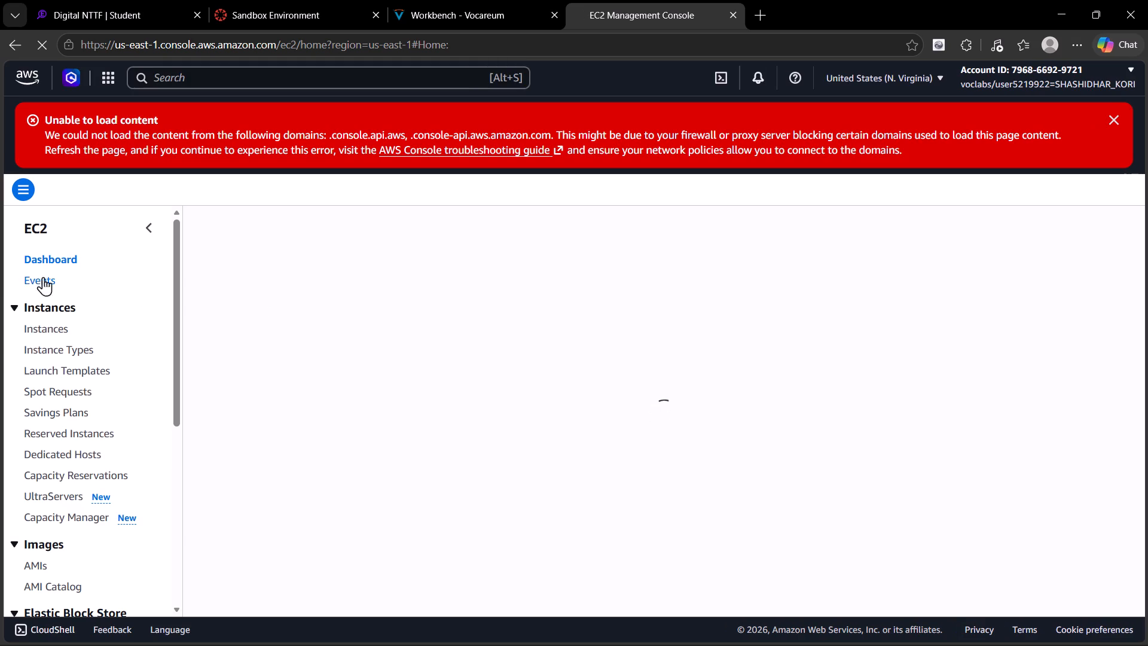
# Open the EC2 Instances list, dismissing the error banner and advancing through the Service menu and Unified Search introduction tips.
pyautogui.click(41, 325)
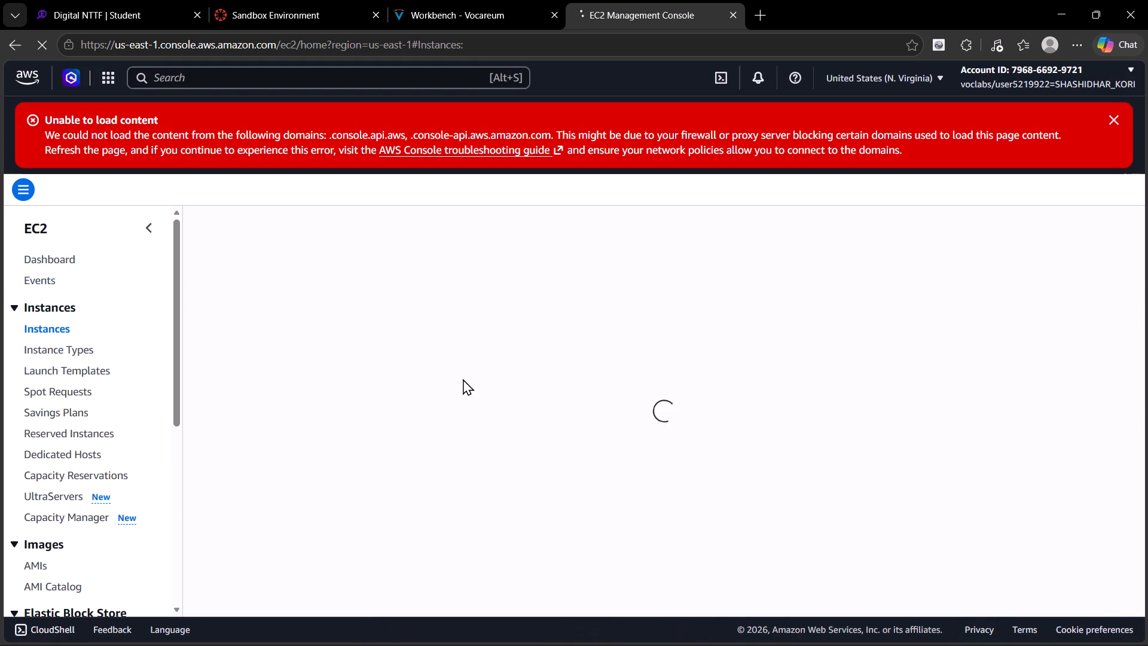
pyautogui.click(1113, 117)
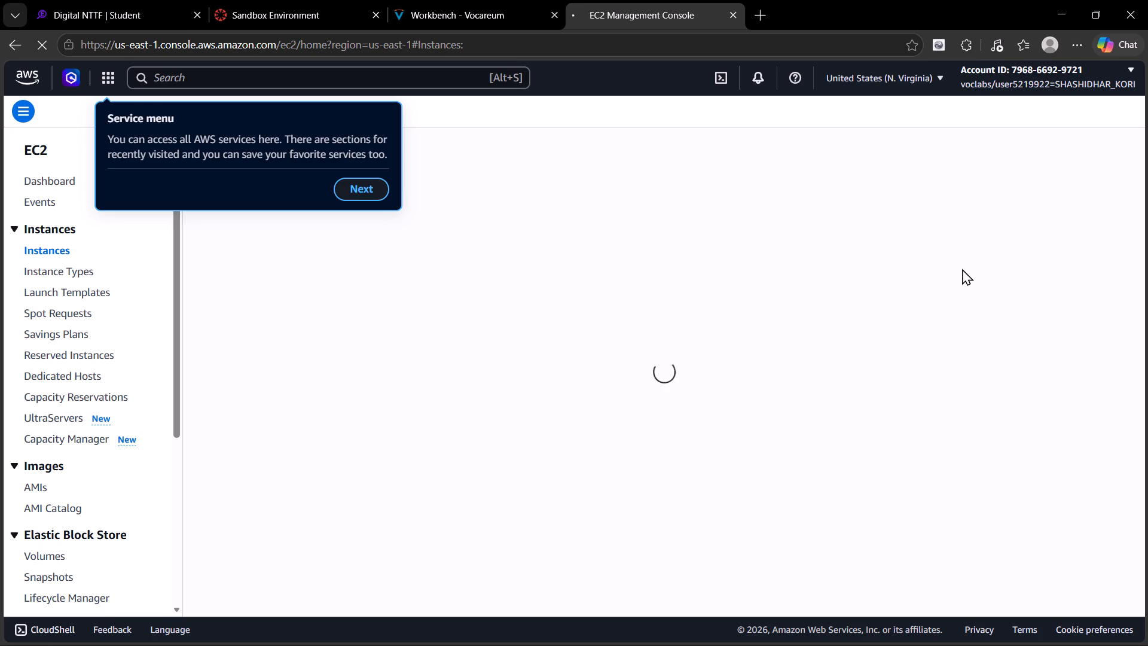
pyautogui.click(719, 254)
pyautogui.click(363, 191)
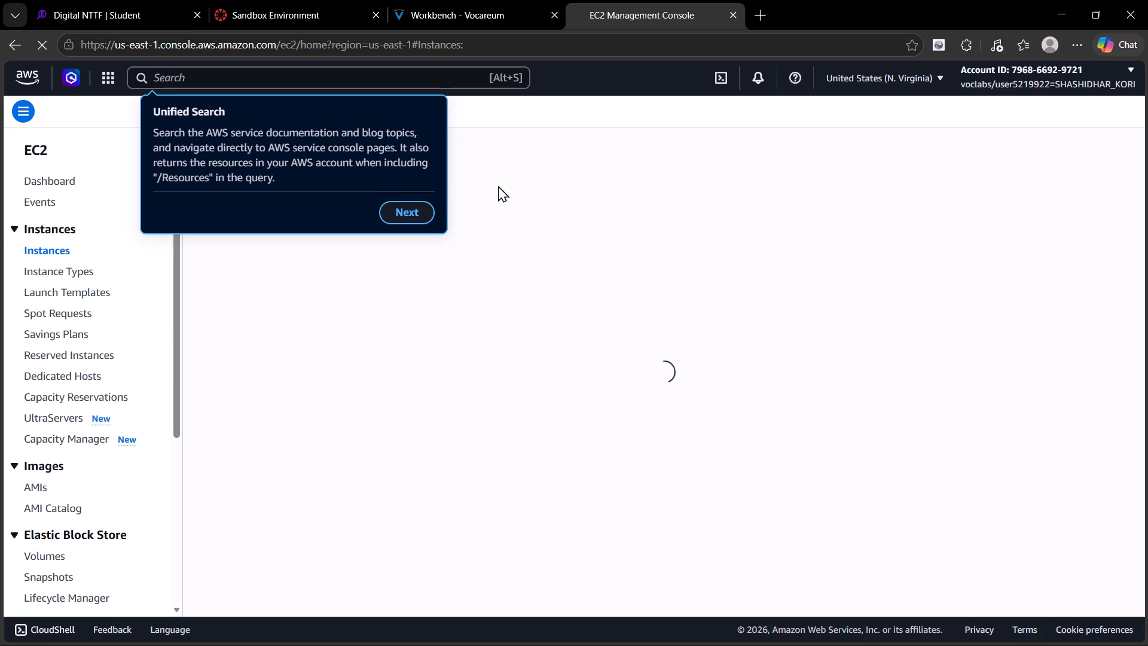
pyautogui.click(413, 206)
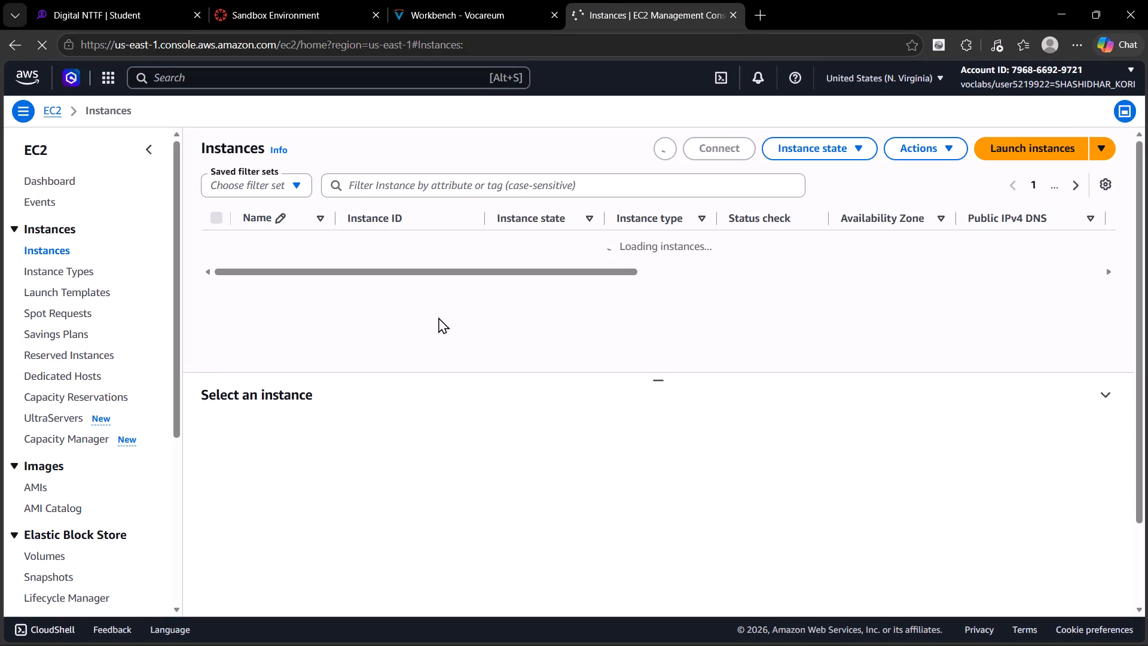
# Begin launching a new EC2 instance from the Instances page.
pyautogui.click(1004, 145)
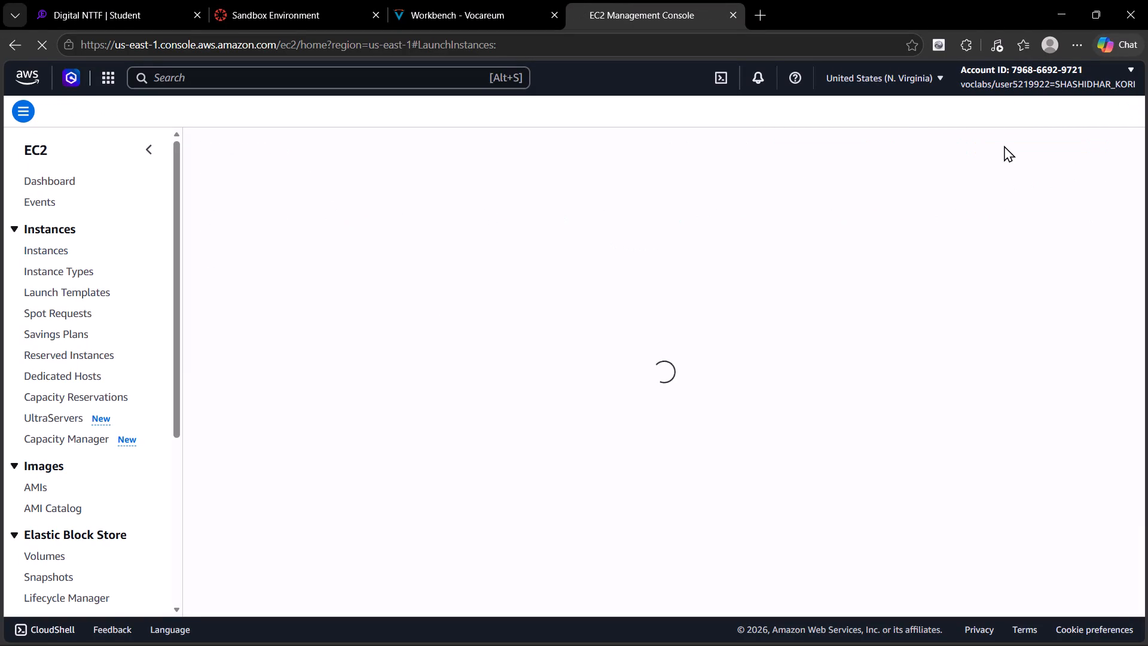
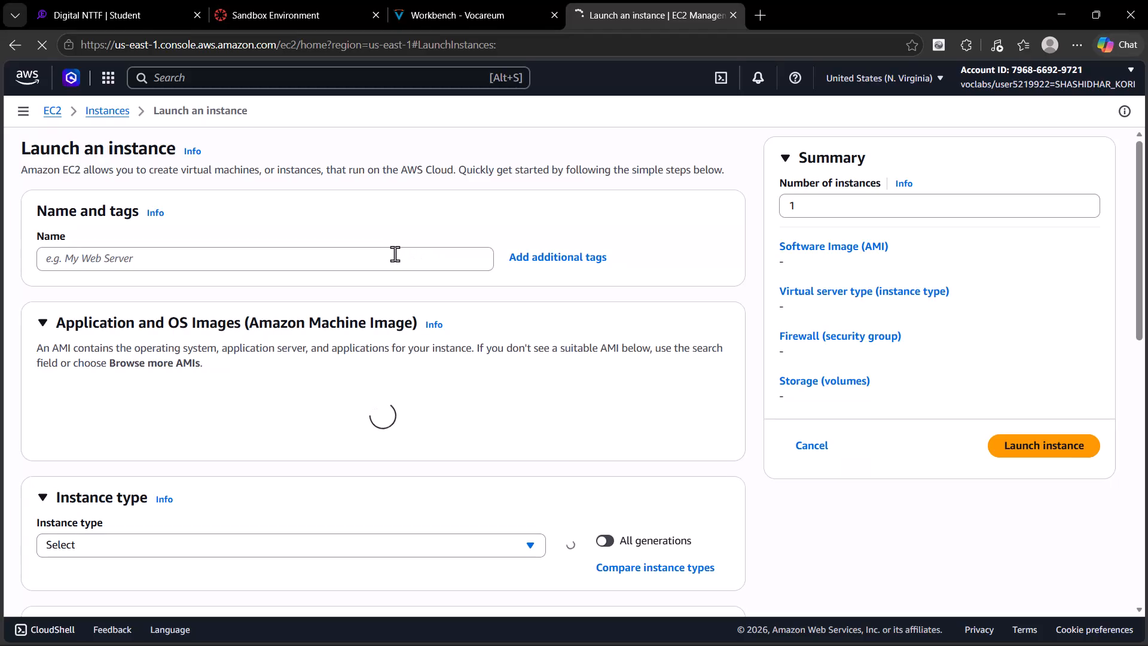
# Name the new instance myimage.
pyautogui.write('my')
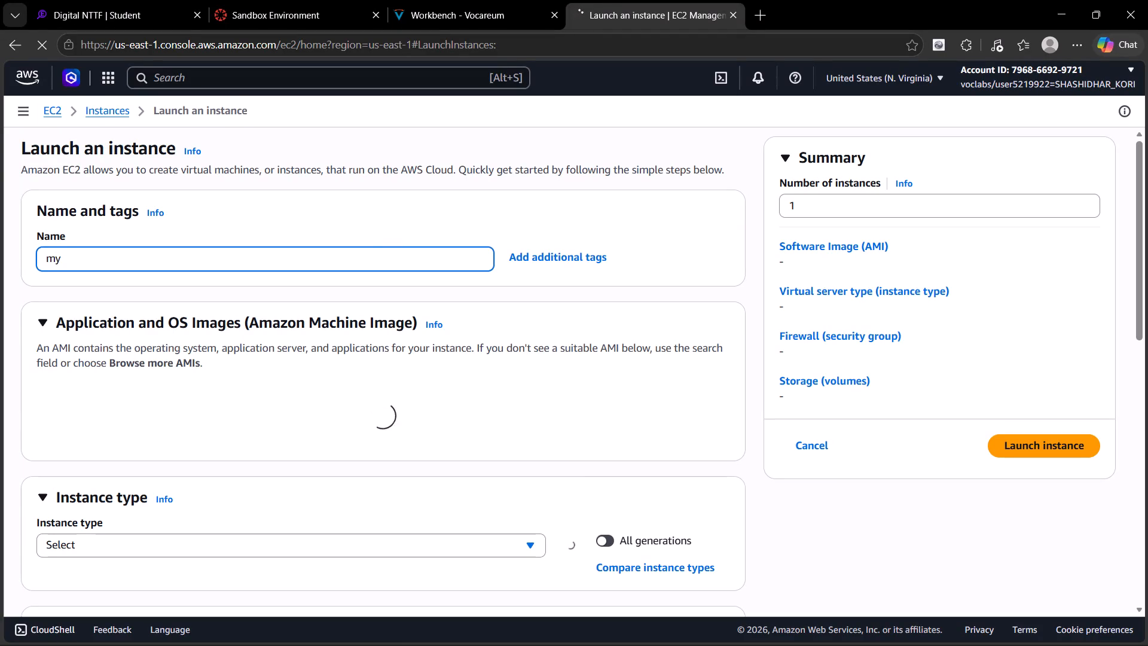
pyautogui.write('im')
pyautogui.write('age')
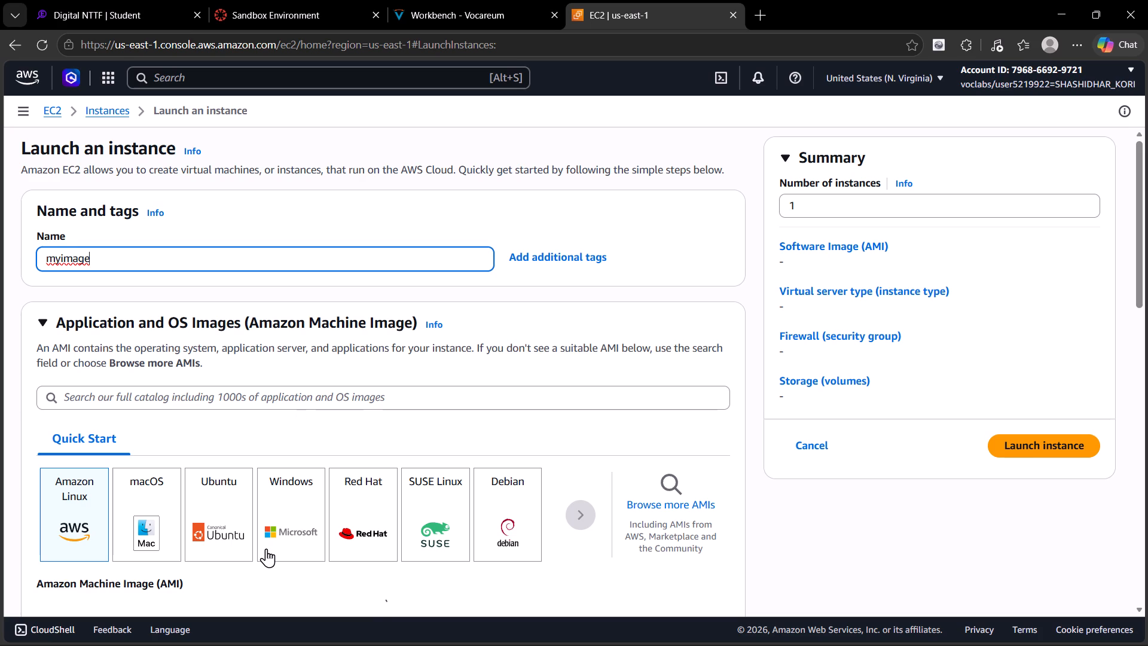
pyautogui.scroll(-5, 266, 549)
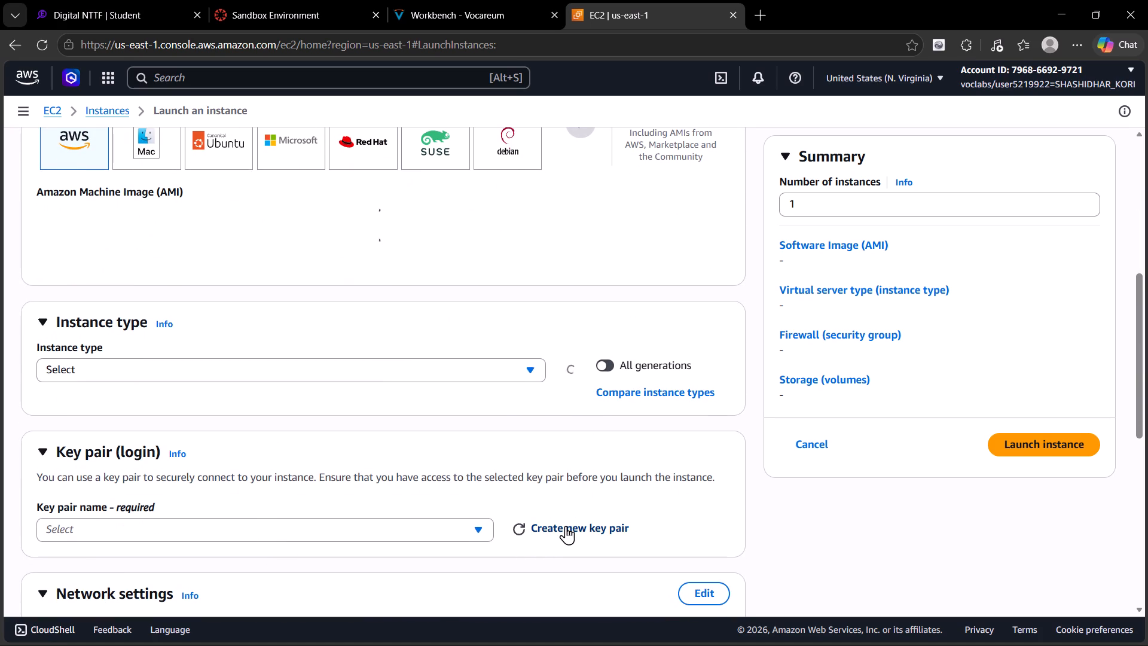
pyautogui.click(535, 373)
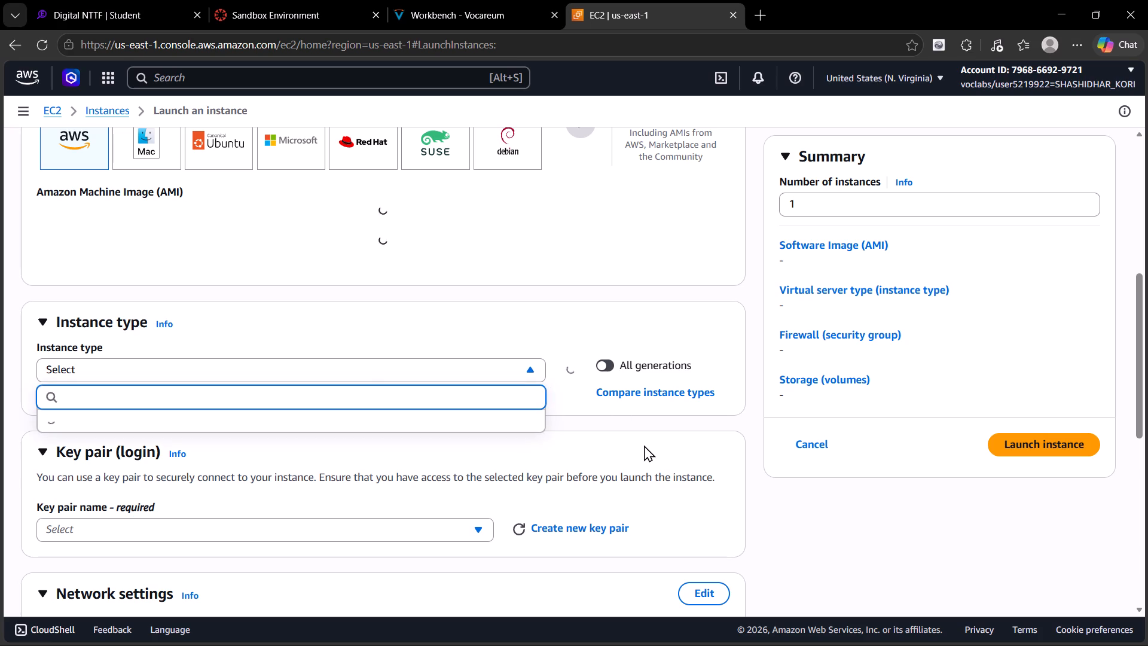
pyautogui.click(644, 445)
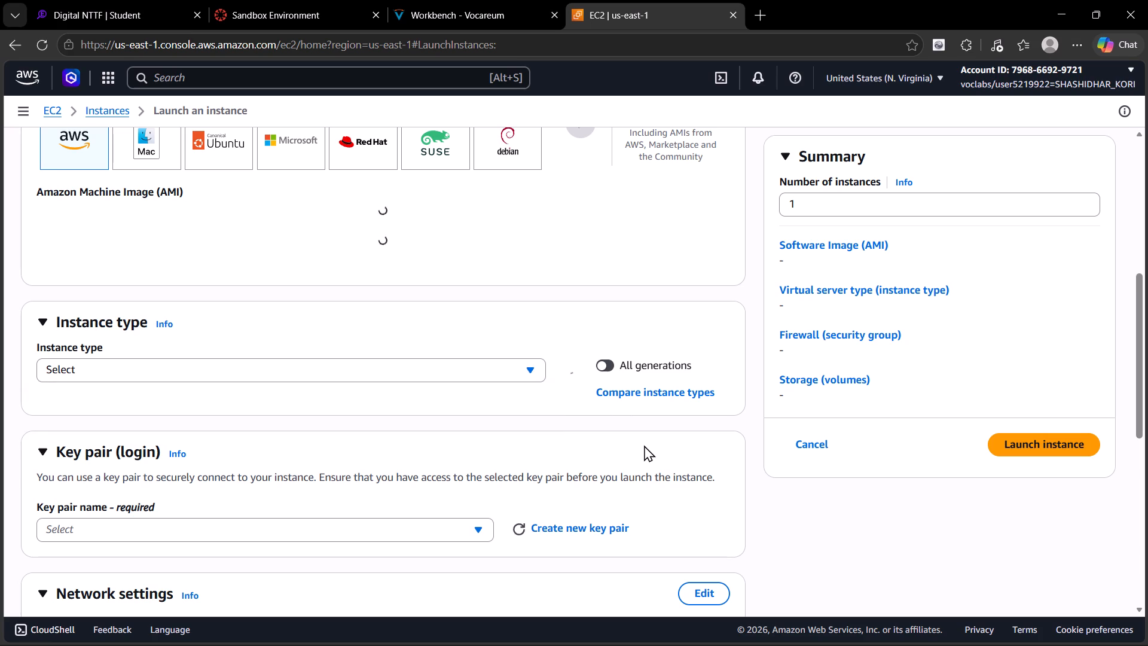
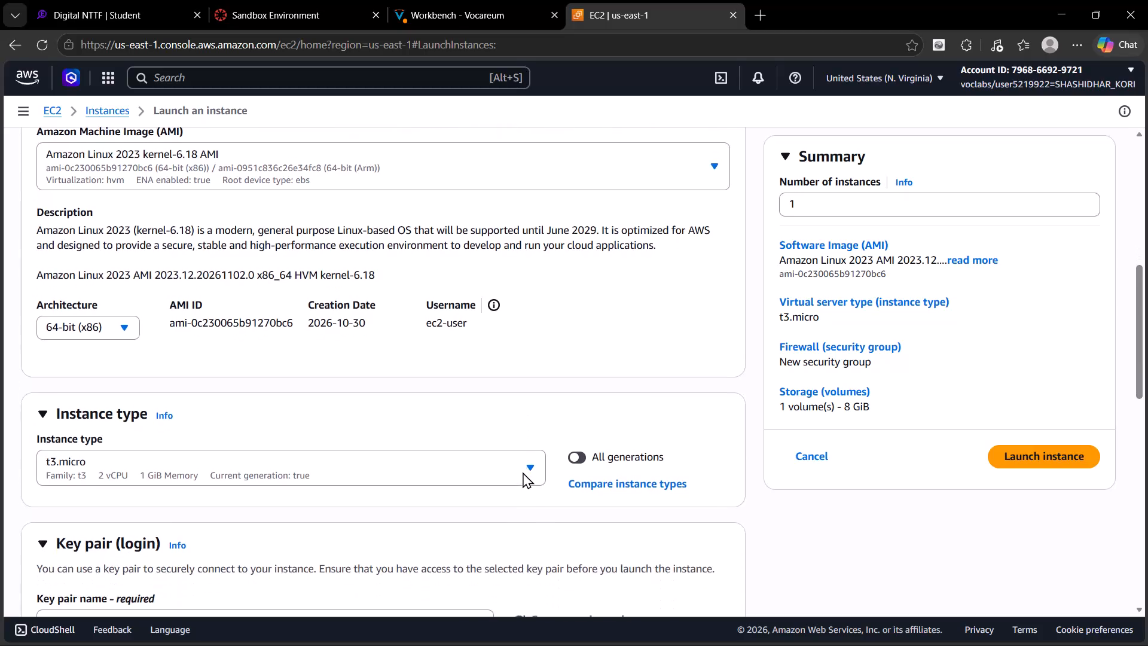
# Create an RSA key pair named mykey with the .ppk private key format for the instance login.
pyautogui.scroll(-2, 523, 472)
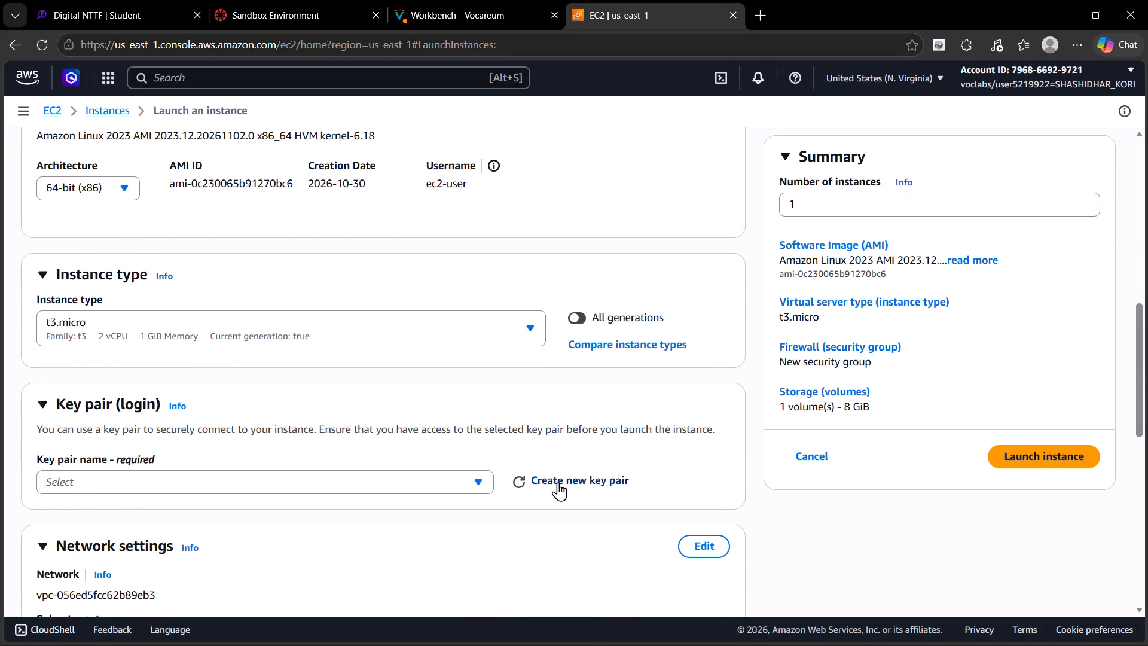
pyautogui.click(558, 482)
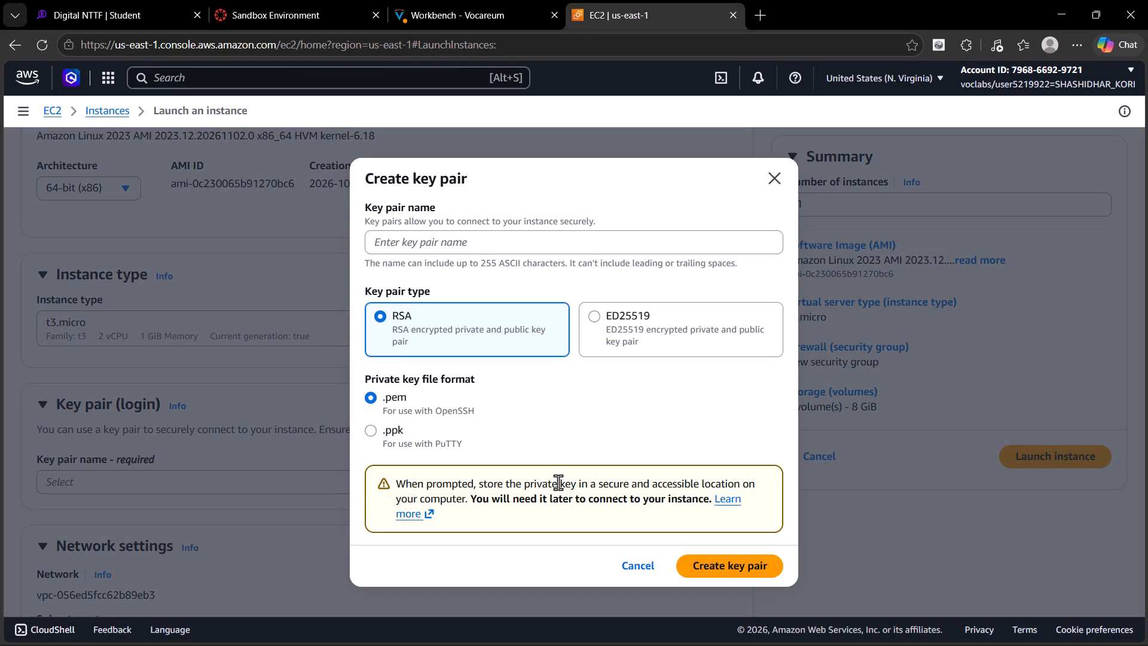
pyautogui.click(438, 246)
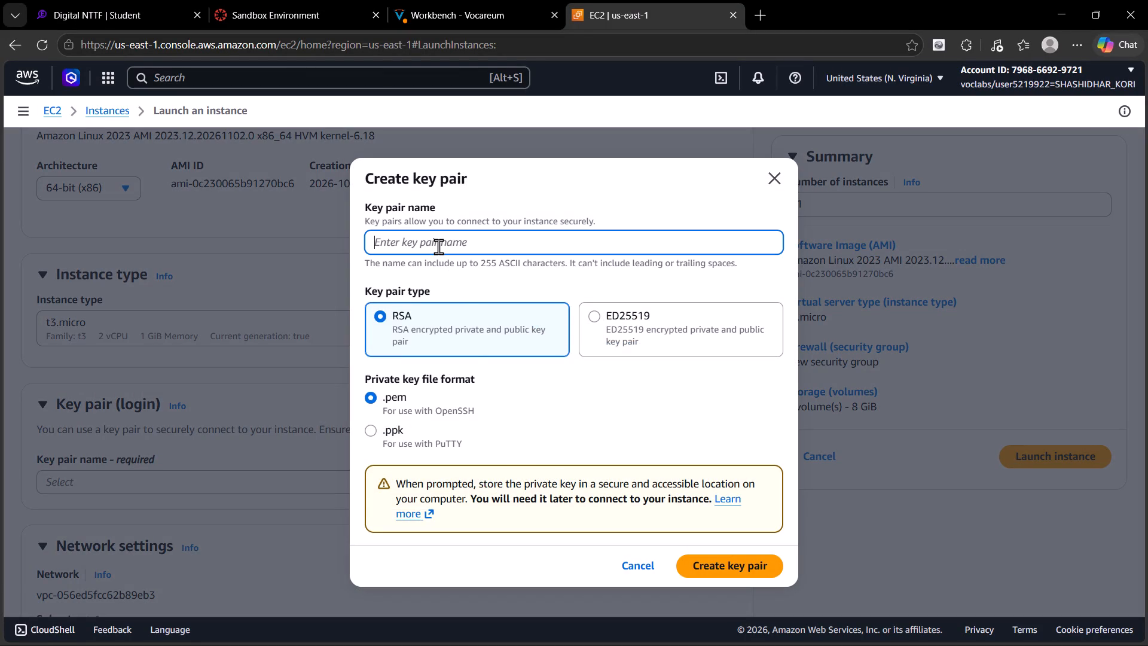
pyautogui.write('myk')
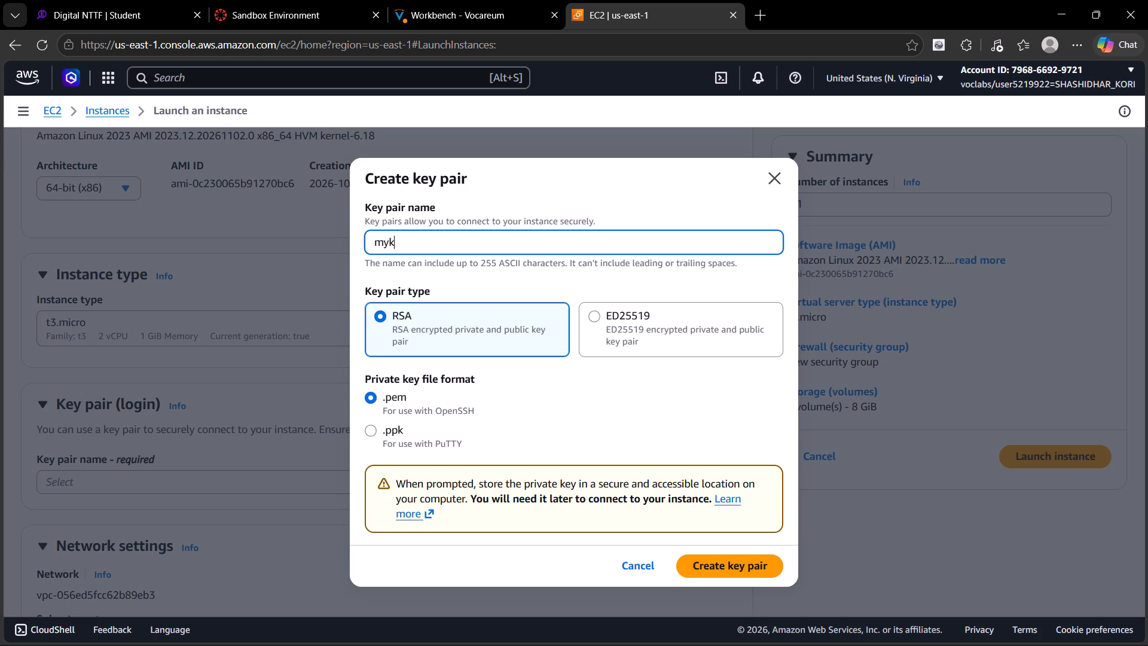
pyautogui.write('ey')
pyautogui.click(368, 432)
pyautogui.click(734, 563)
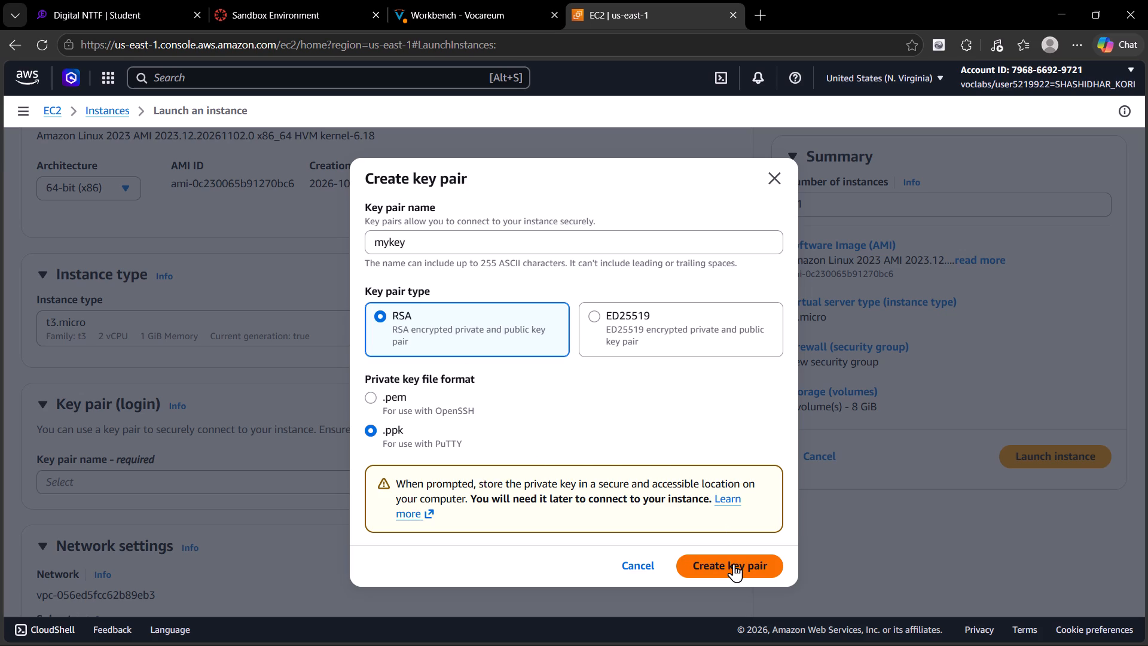
pyautogui.click(734, 563)
pyautogui.rightClick(734, 563)
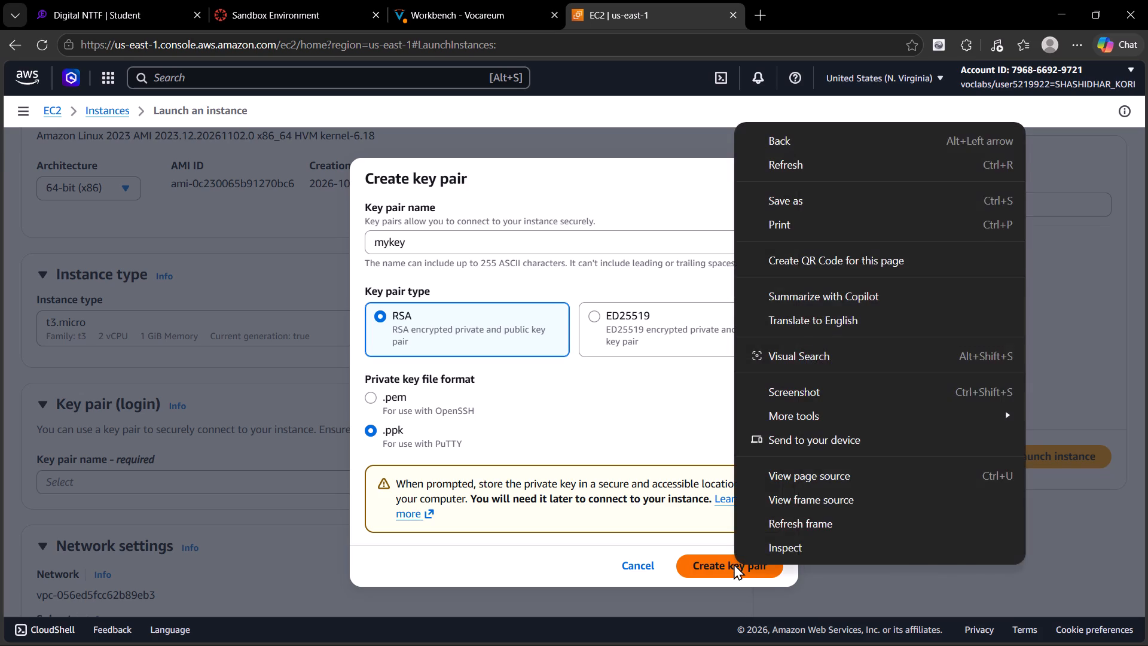
pyautogui.click(734, 563)
pyautogui.click(734, 563)
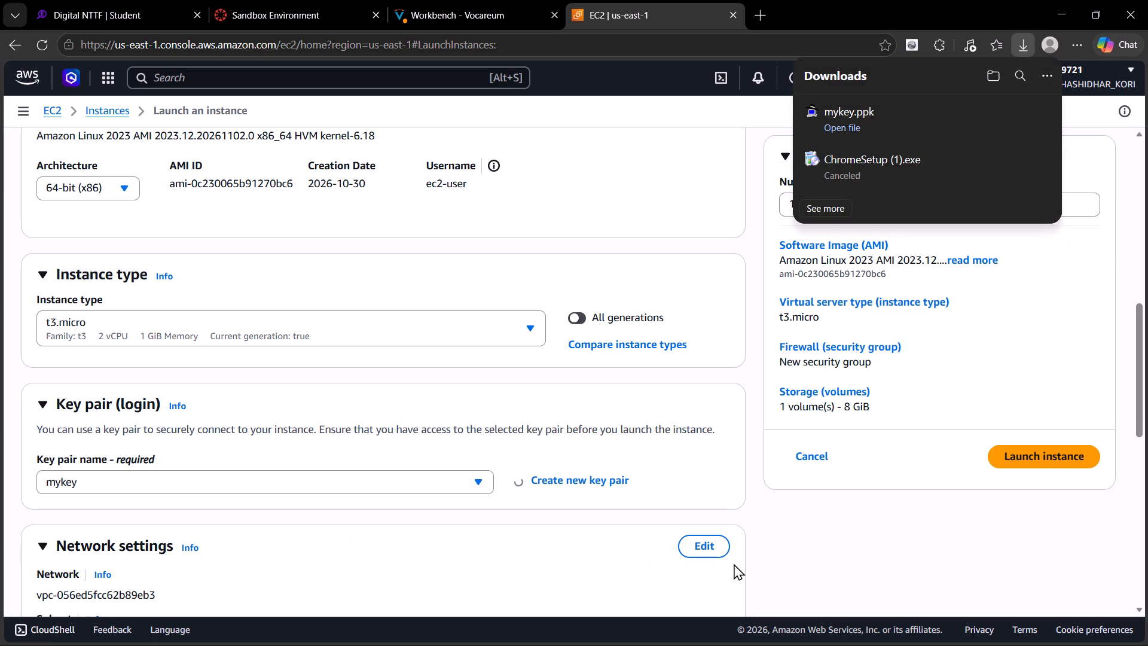
# Allow HTTPS and HTTP traffic from the internet in the instance's new security group.
pyautogui.scroll(-7, 619, 540)
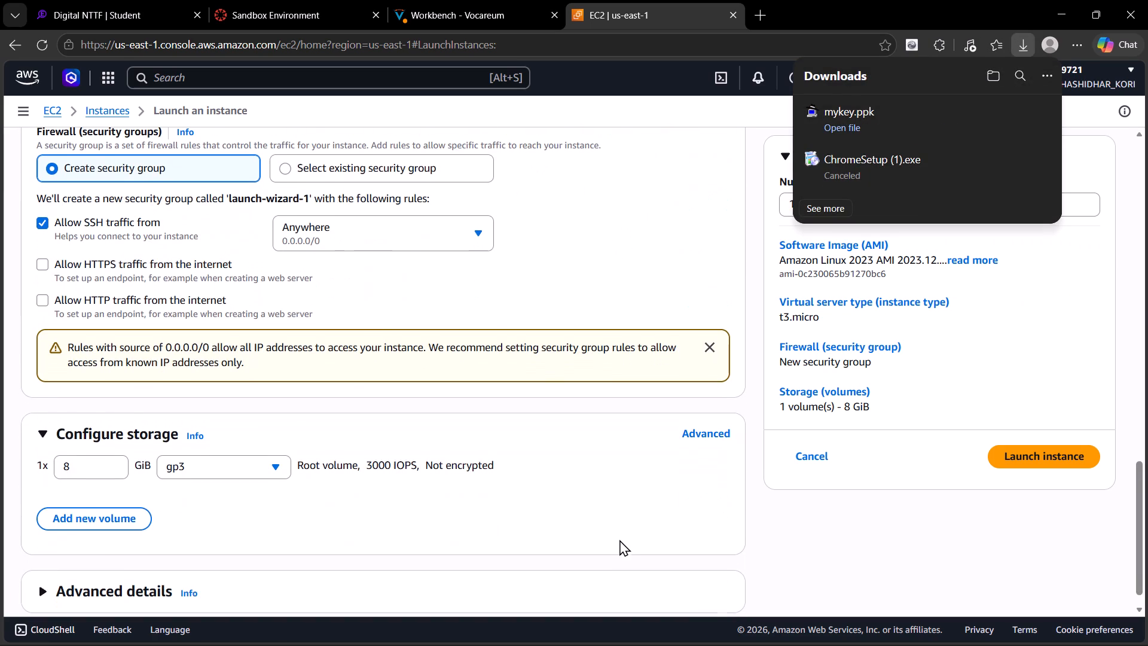
pyautogui.click(44, 256)
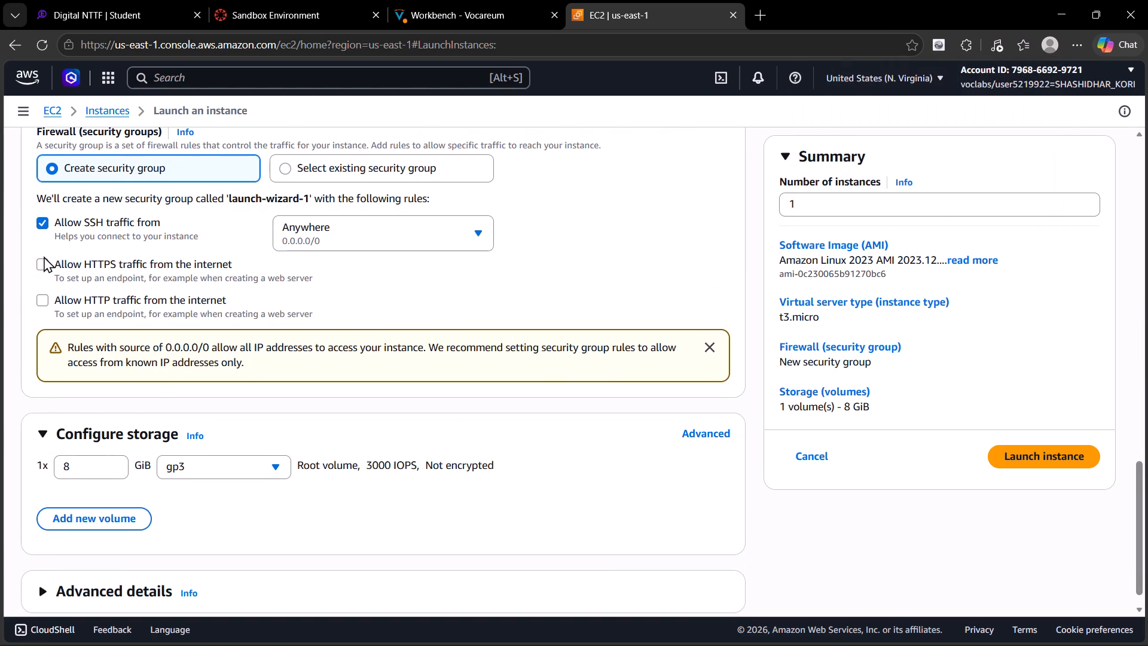
pyautogui.click(44, 263)
pyautogui.click(48, 299)
# Launch the configured EC2 instance.
pyautogui.scroll(-5, 272, 459)
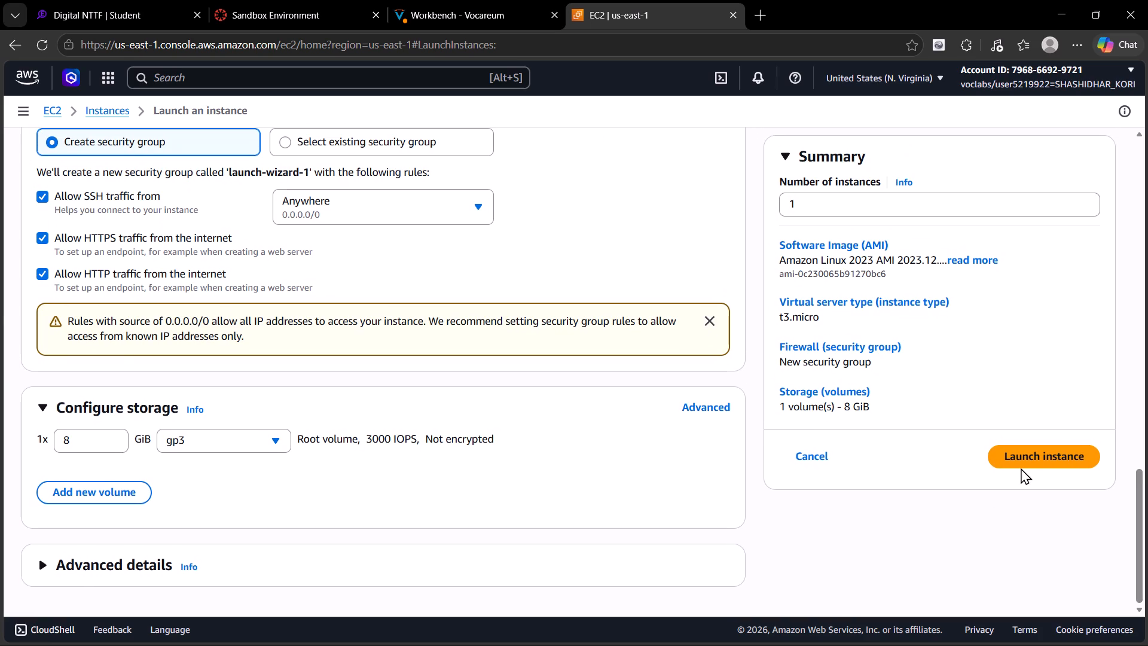
pyautogui.click(1020, 447)
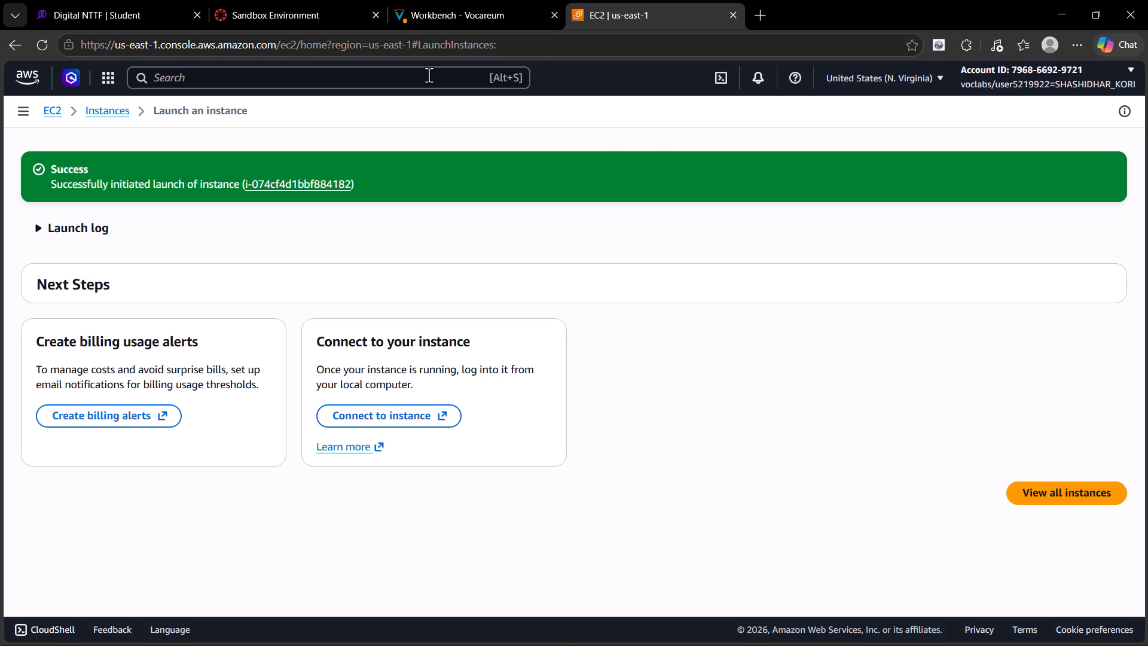
# Search the AWS services for s3 and open the S3 service.
pyautogui.click(410, 81)
pyautogui.write('s3')
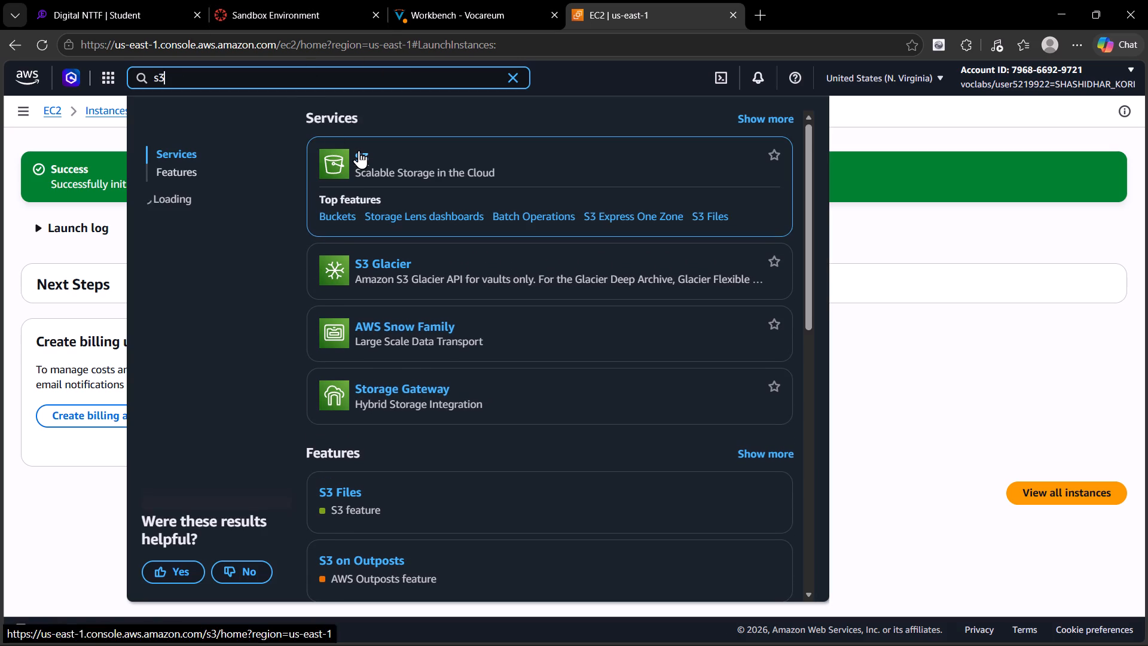
pyautogui.click(359, 150)
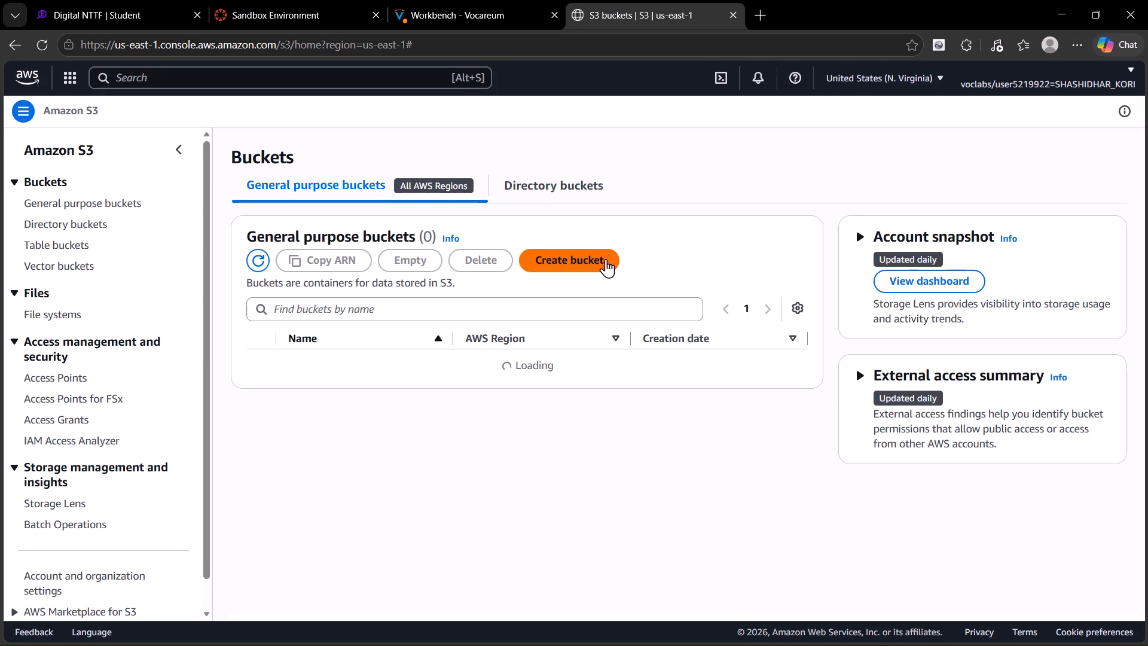
# Start creating a general purpose bucket in the global namespace and name it bucket411.
pyautogui.click(604, 259)
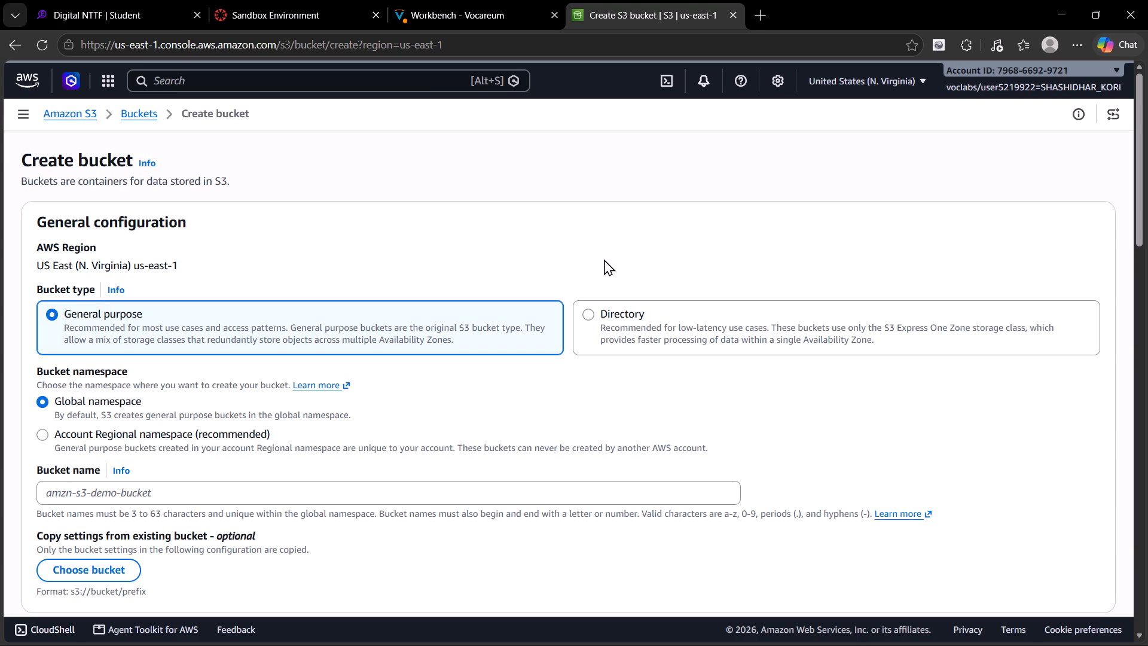
pyautogui.hscroll(-1, 298, 400)
pyautogui.scroll(-1, 298, 400)
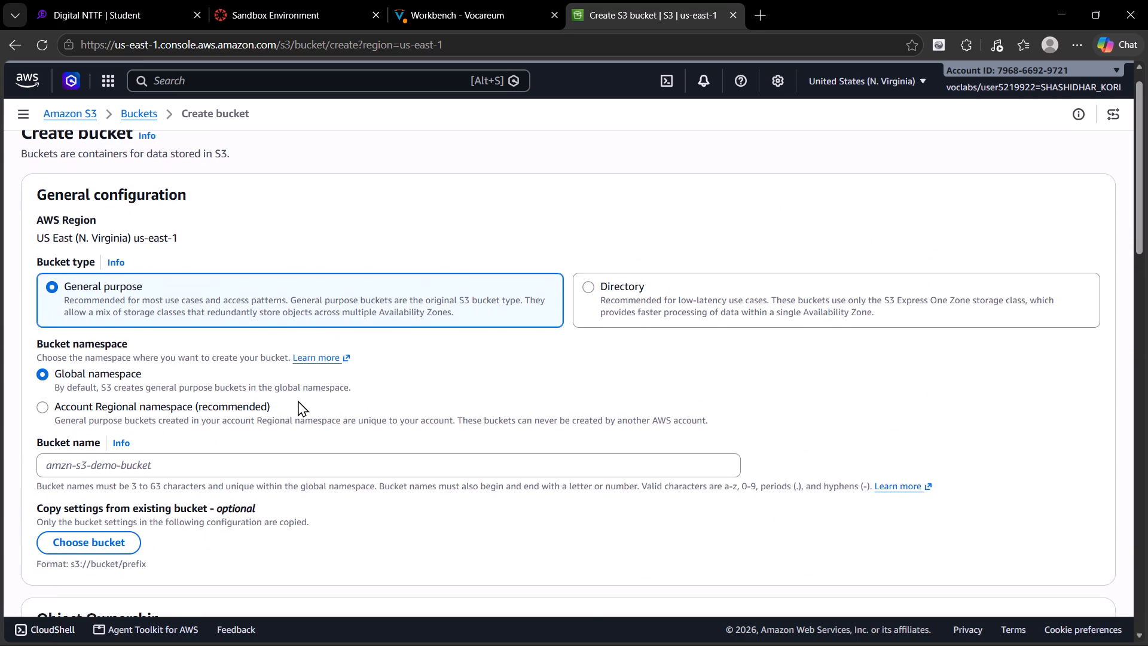
pyautogui.scroll(-4, 298, 400)
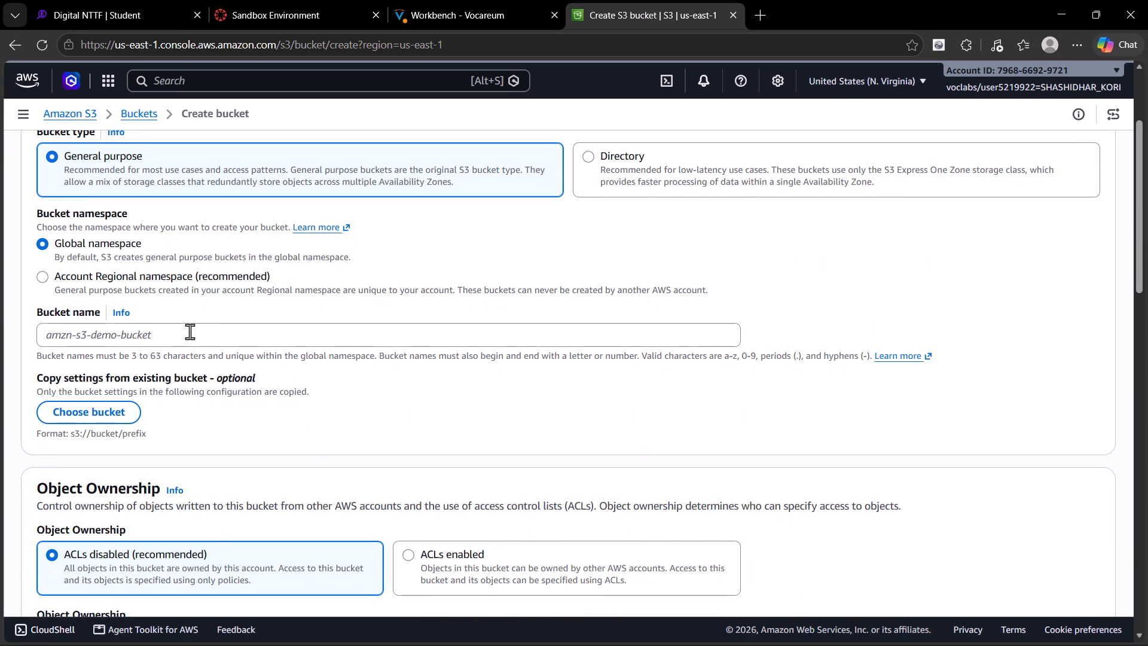
pyautogui.click(192, 342)
pyautogui.write('myb')
pyautogui.press('BackSpace')
pyautogui.press('BackSpace')
pyautogui.press('BackSpace')
pyautogui.press('BackSpace')
pyautogui.press('BackSpace')
pyautogui.press('BackSpace')
pyautogui.press('BackSpace')
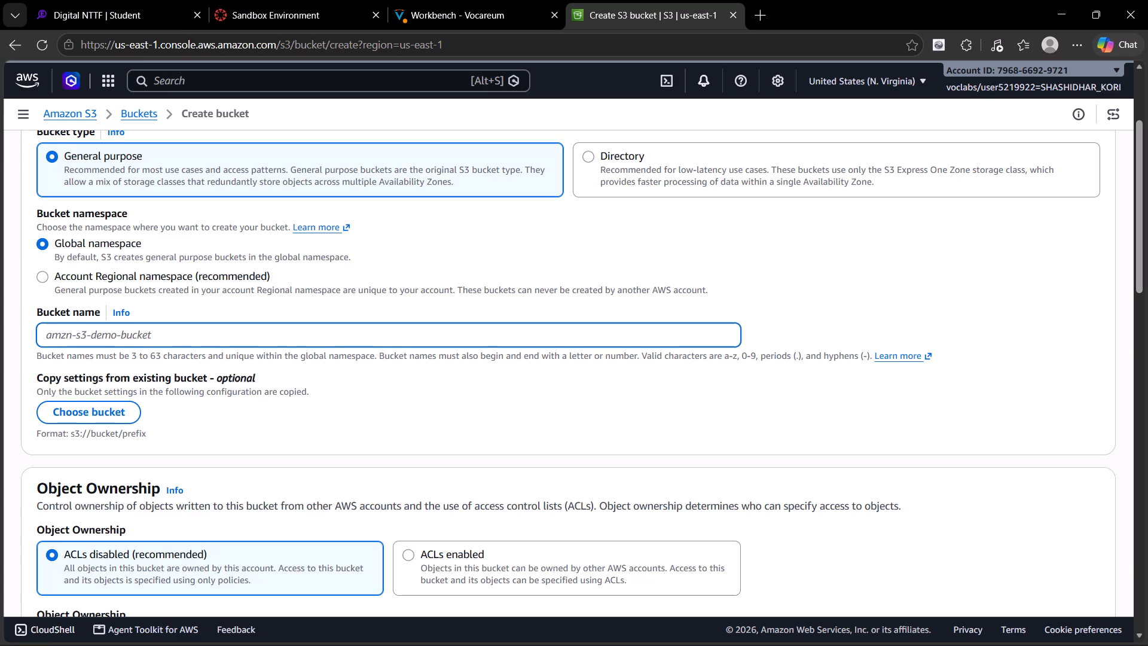
pyautogui.write('bucket')
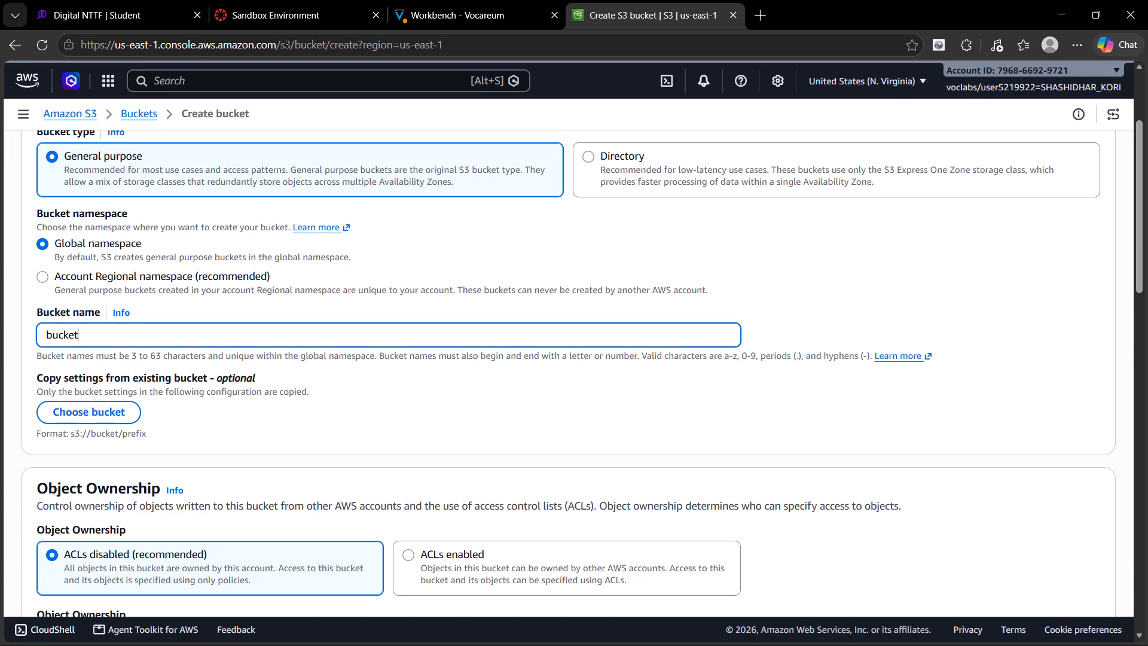
pyautogui.write('40')
pyautogui.press('BackSpace')
pyautogui.write('11')
# Turn off Block all public access for the new bucket.
pyautogui.scroll(-4, 191, 434)
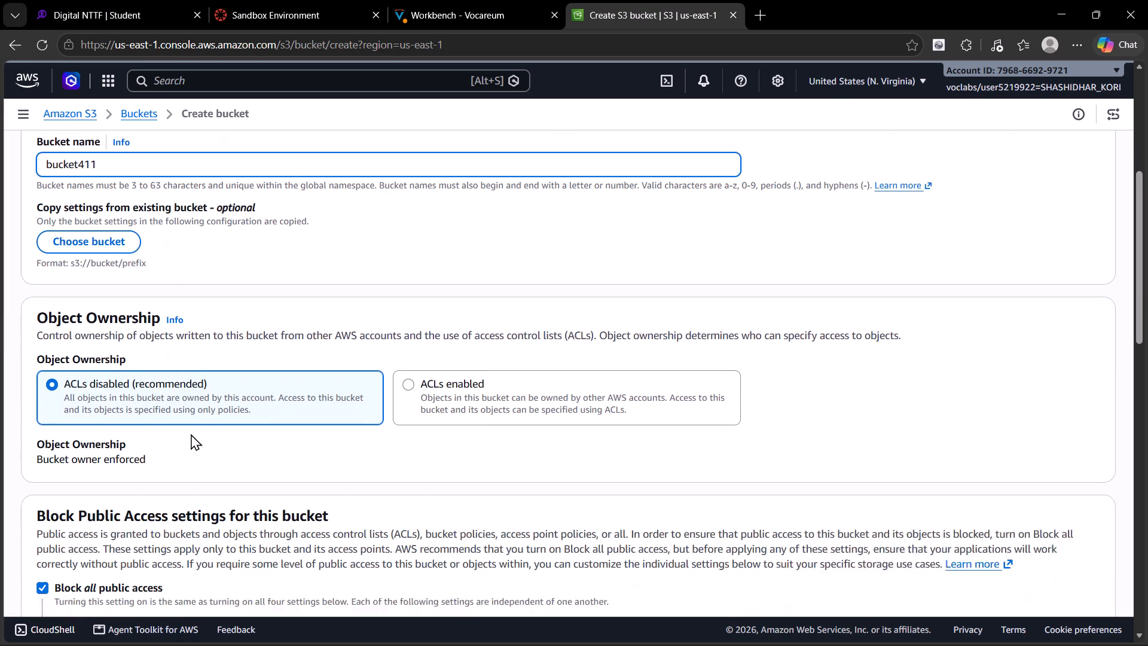
pyautogui.scroll(-3, 191, 434)
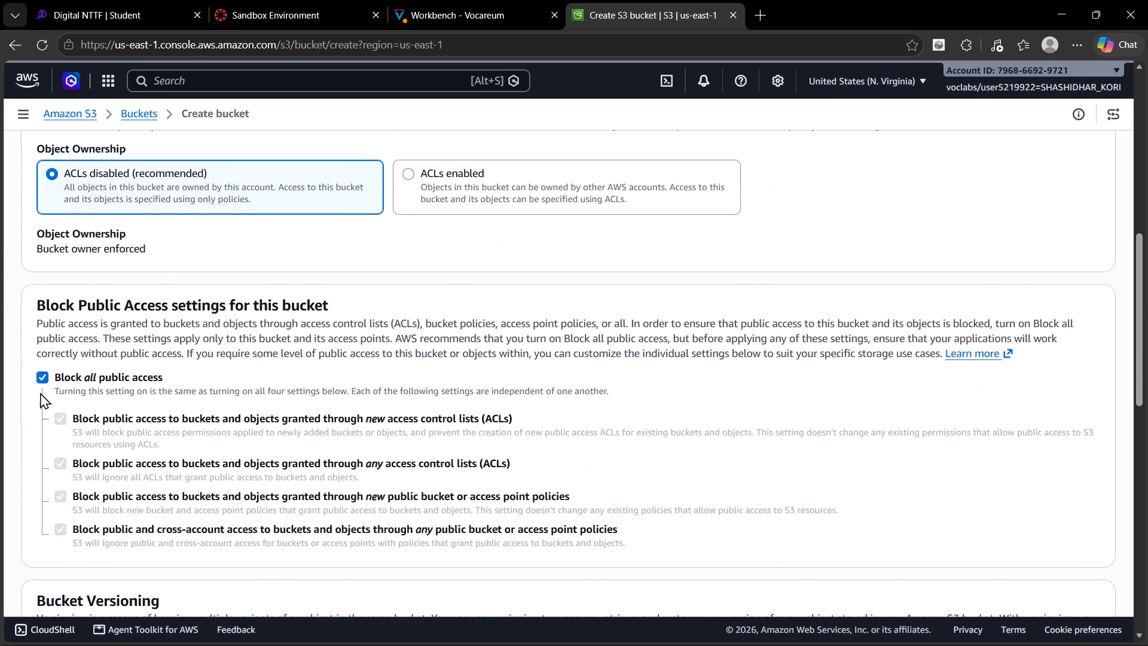
pyautogui.click(42, 376)
# Enable Bucket Versioning for the new bucket.
pyautogui.scroll(-4, 42, 376)
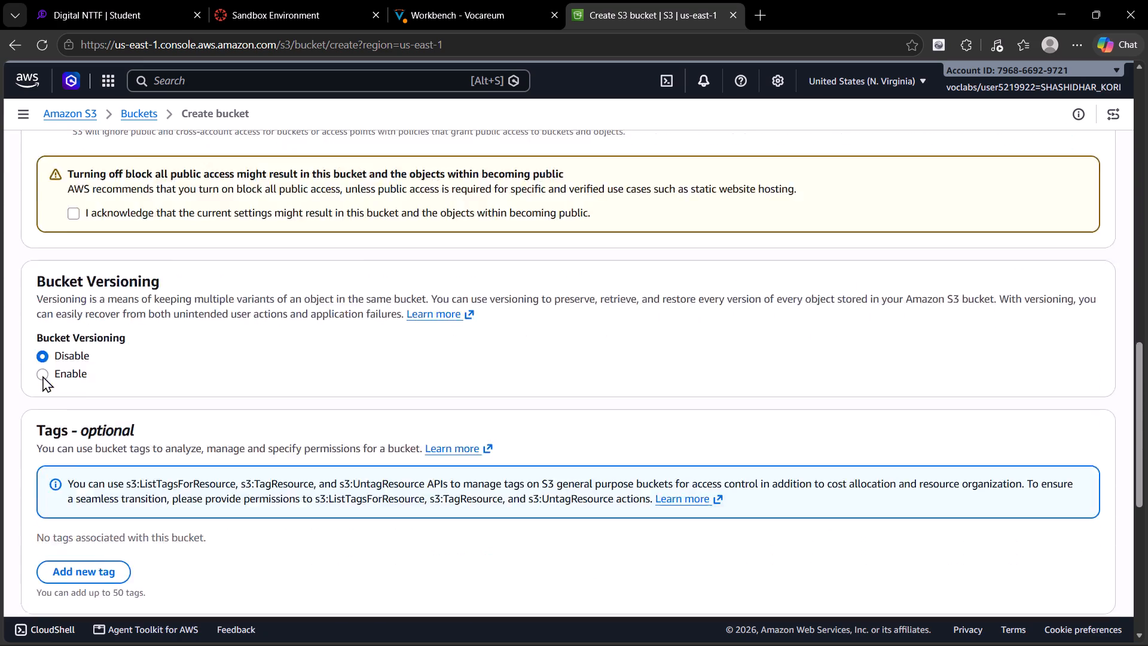
pyautogui.scroll(-2, 42, 376)
pyautogui.click(39, 169)
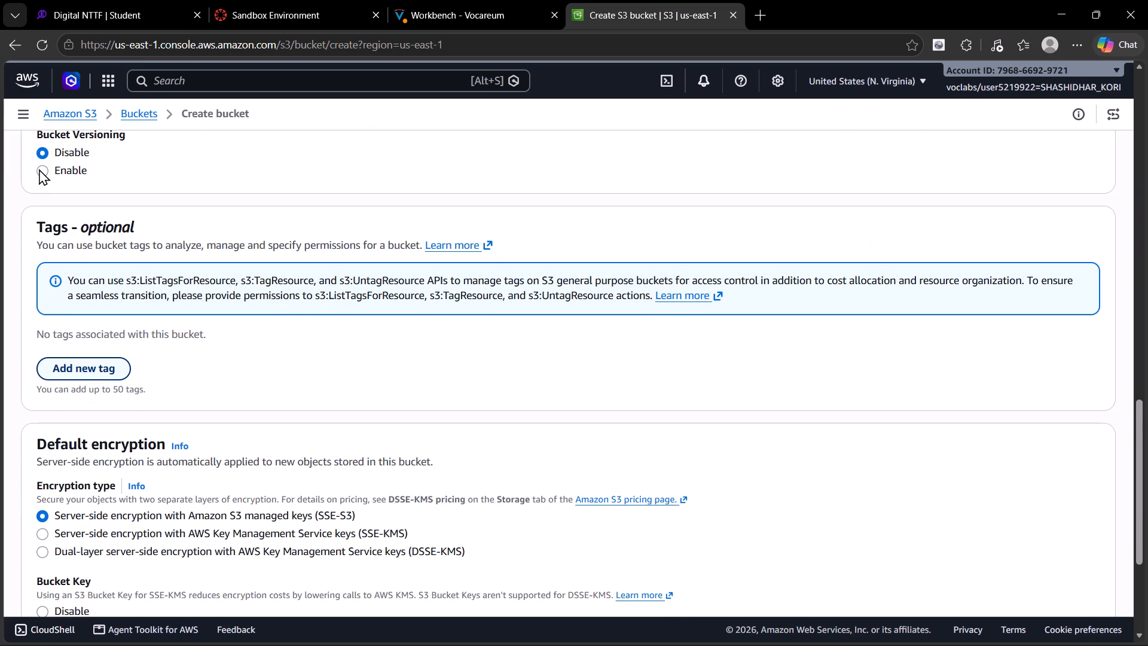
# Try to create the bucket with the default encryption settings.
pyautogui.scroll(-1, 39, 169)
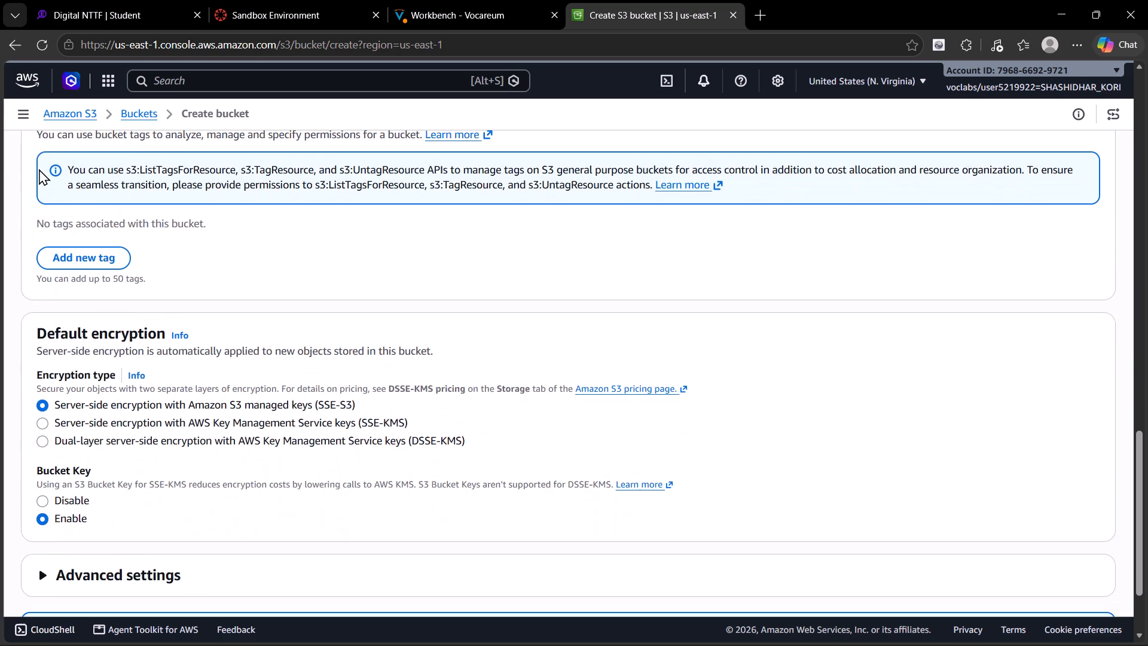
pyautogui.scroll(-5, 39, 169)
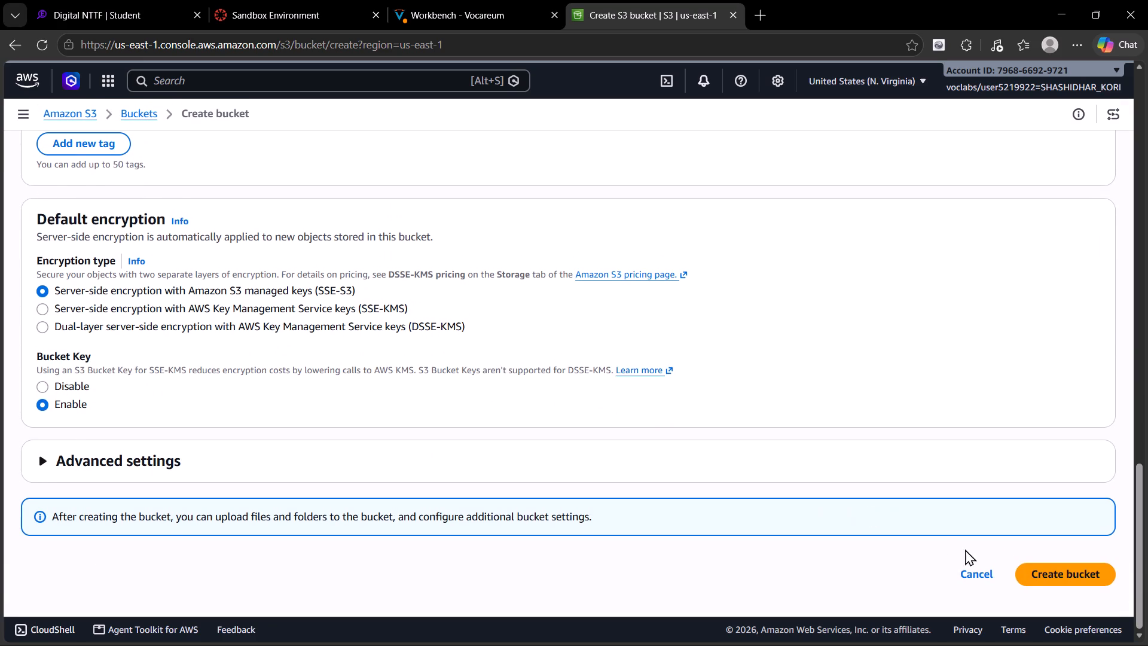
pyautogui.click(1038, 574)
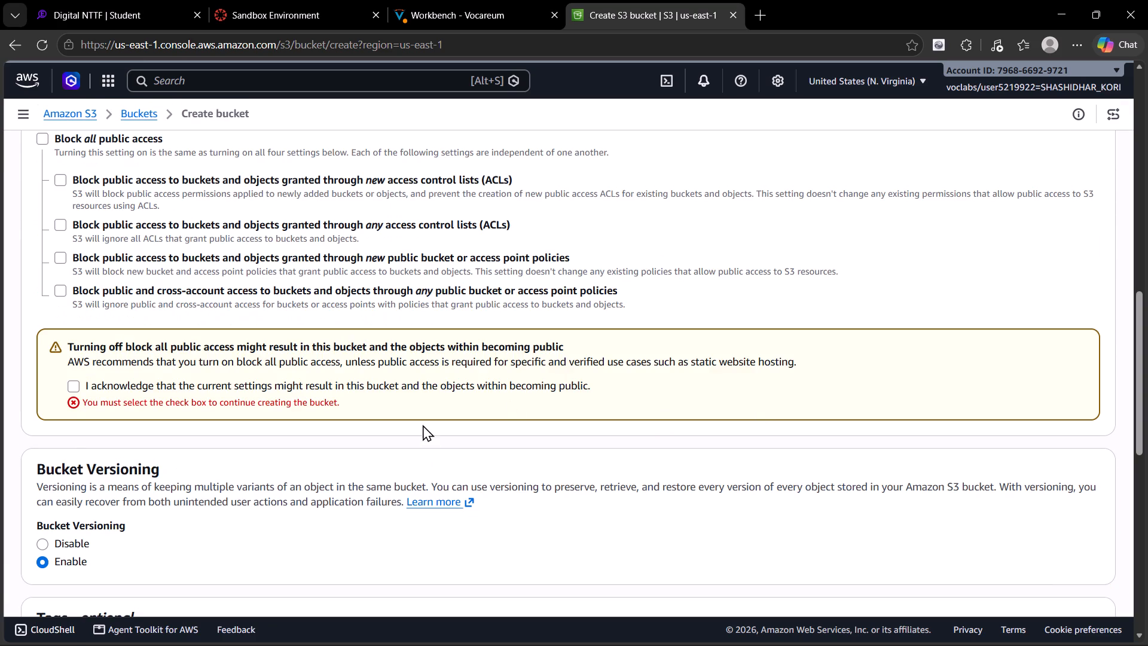
# Acknowledge that the current settings might make the bucket and its objects public, and create the bucket.
pyautogui.click(77, 383)
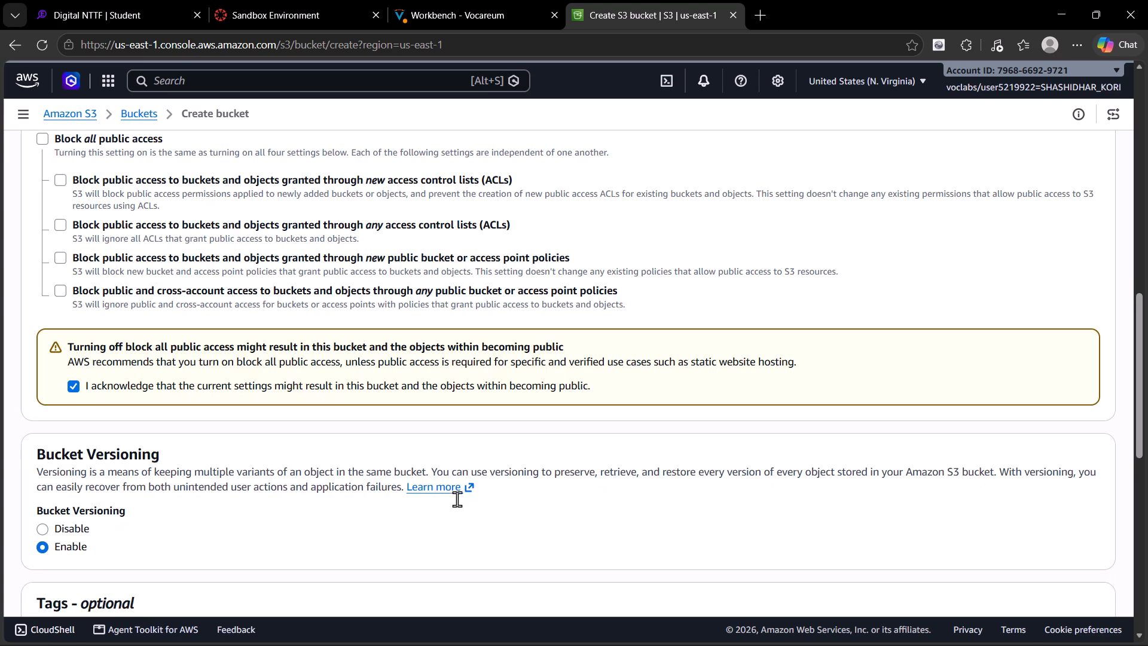
pyautogui.scroll(-9, 535, 523)
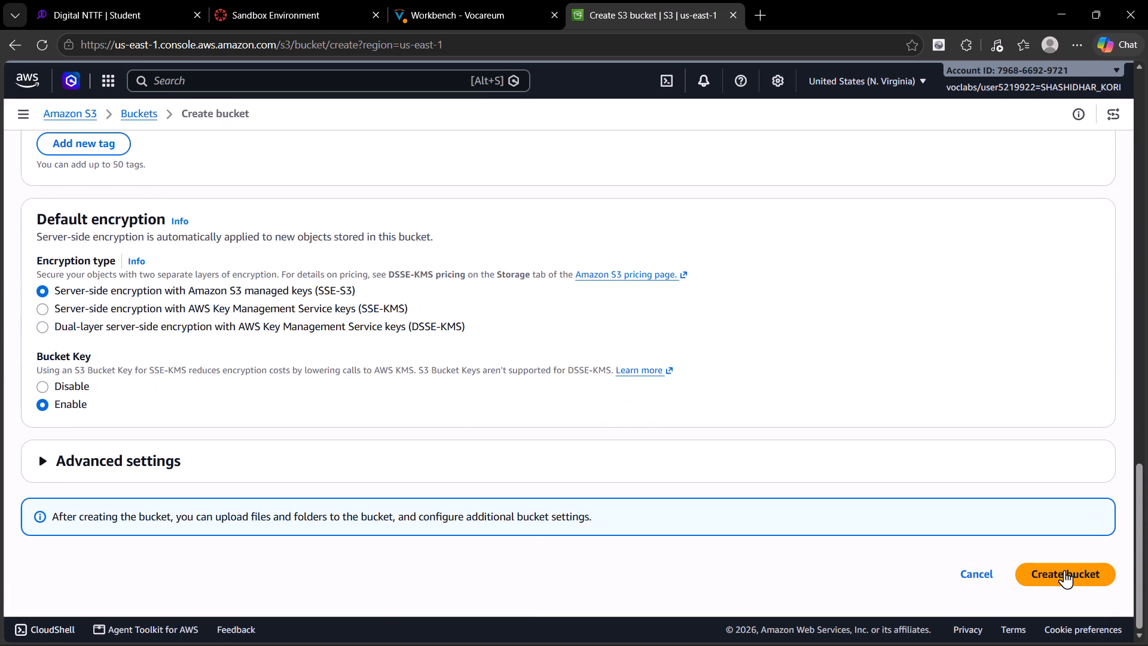
pyautogui.click(1059, 568)
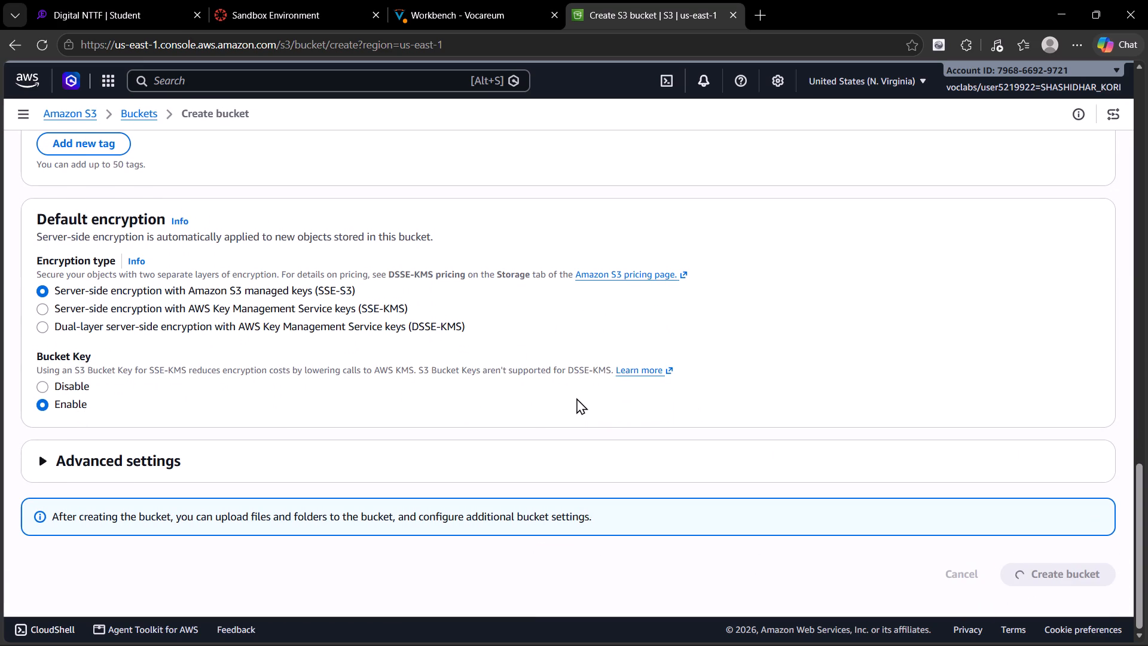
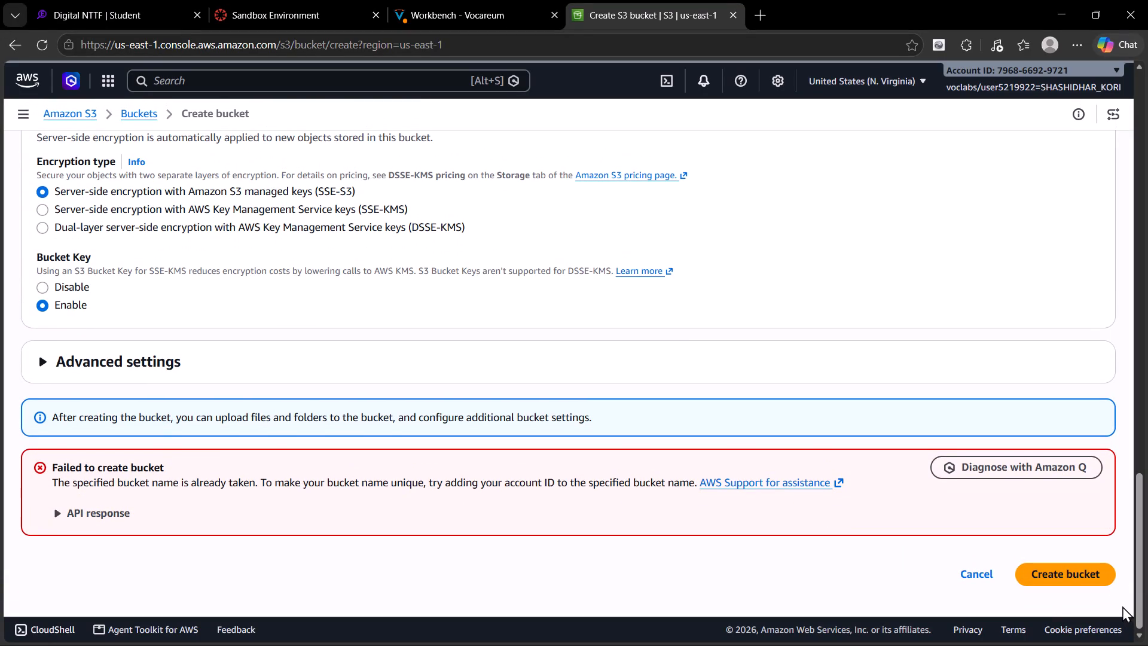
# Append 11 to the bucket name, making it bucket41111, and submit the bucket for creation with the existing settings.
pyautogui.click(1080, 578)
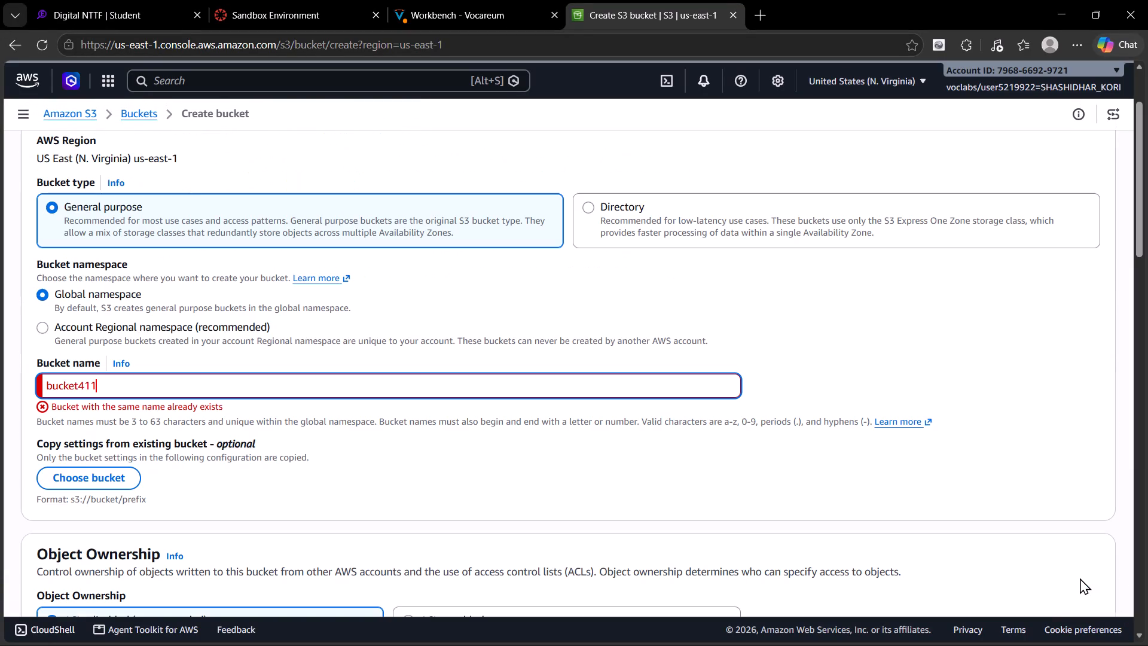
pyautogui.write('11')
pyautogui.scroll(-9, 512, 463)
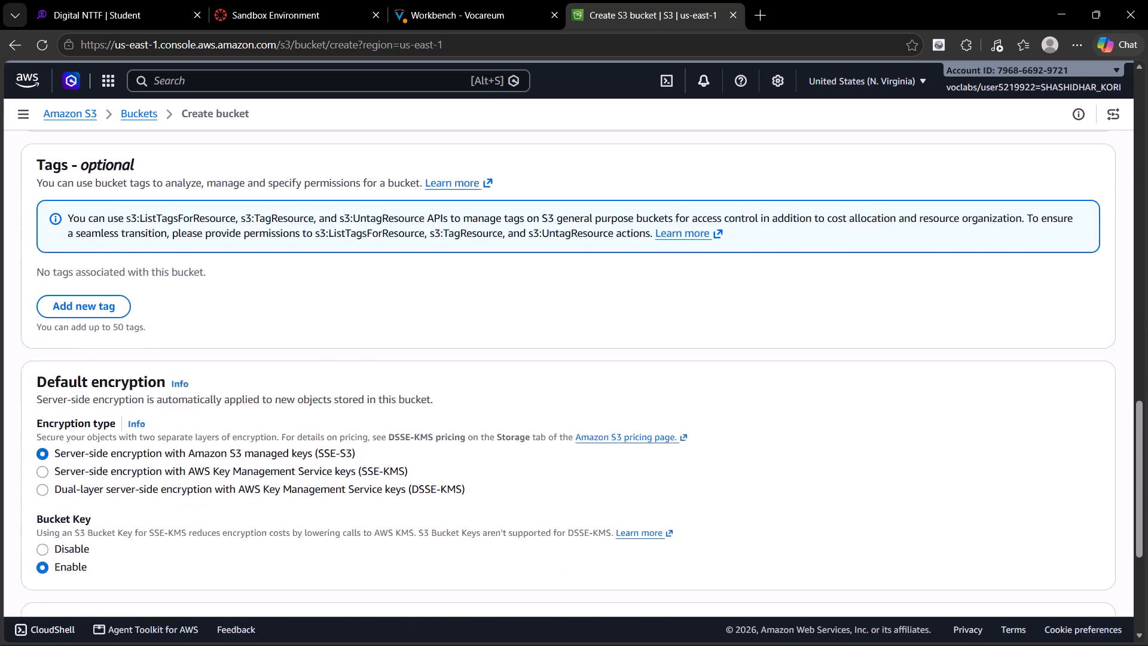
pyautogui.scroll(-8, 512, 463)
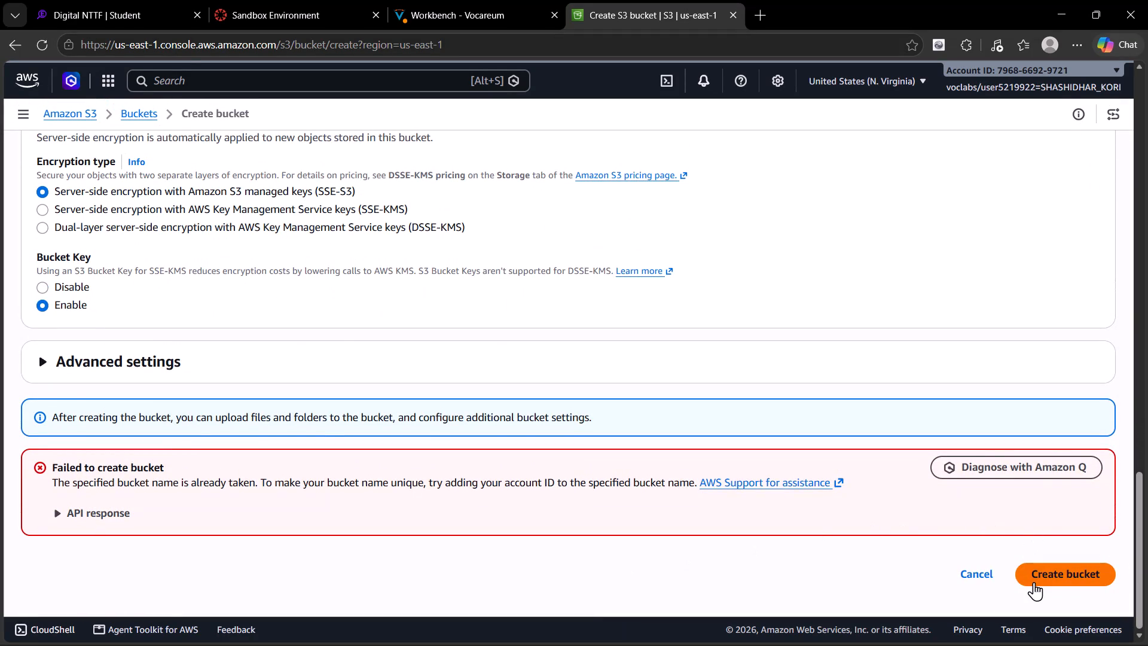
pyautogui.click(1034, 582)
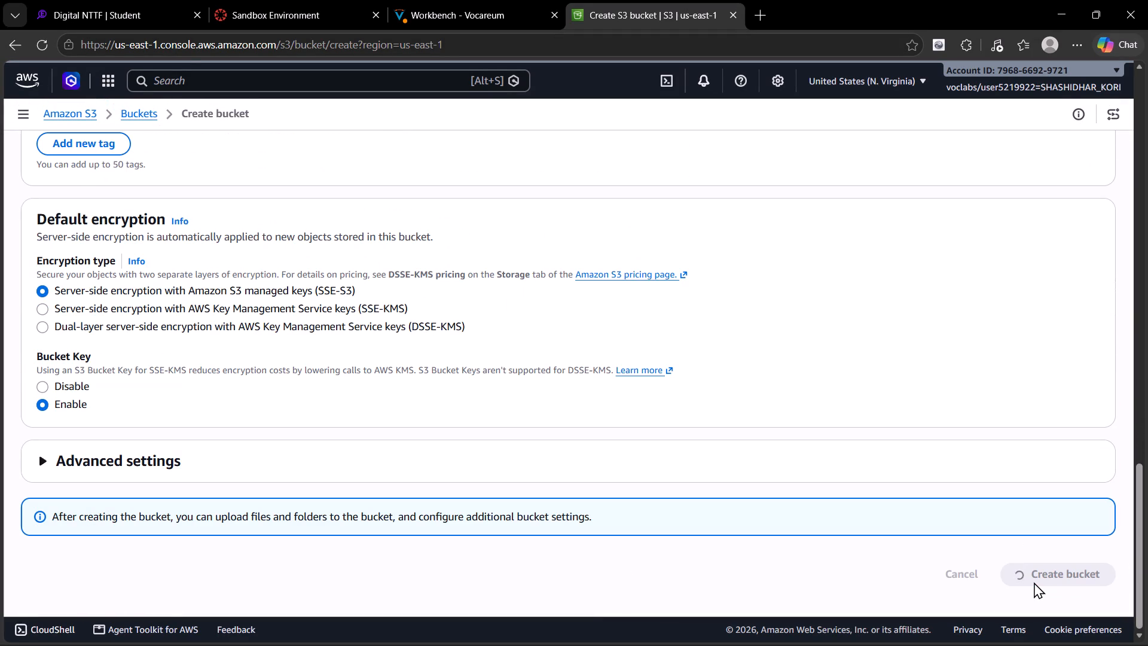
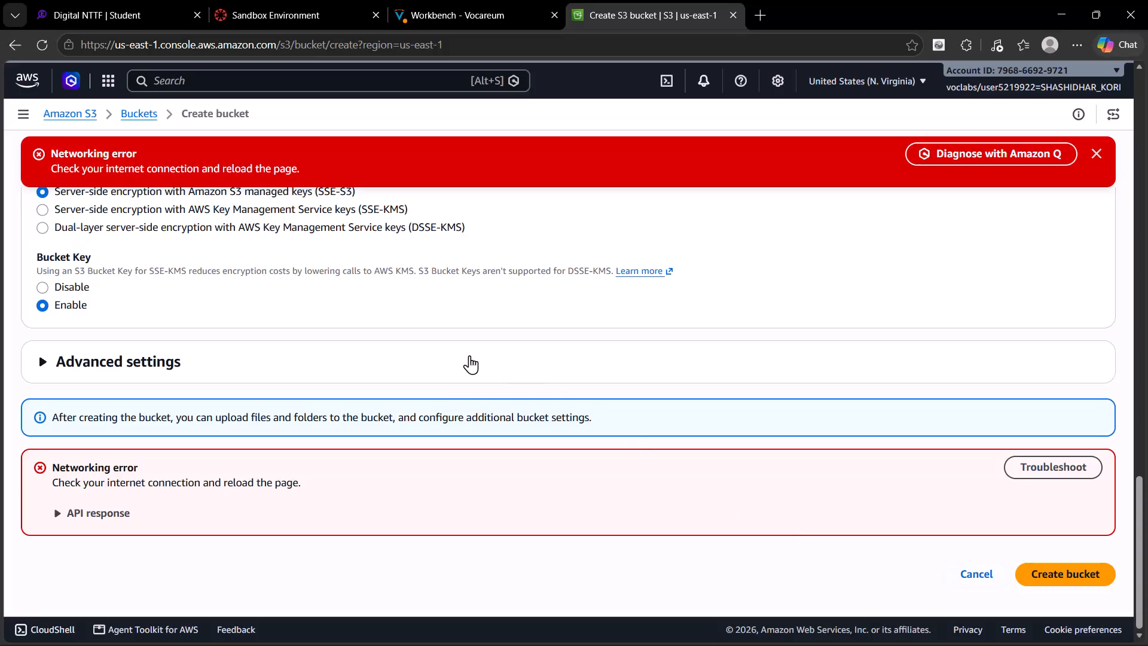
# Switch away from the bucket creation page in the browser to the Windows desktop.
pyautogui.press('super+x')
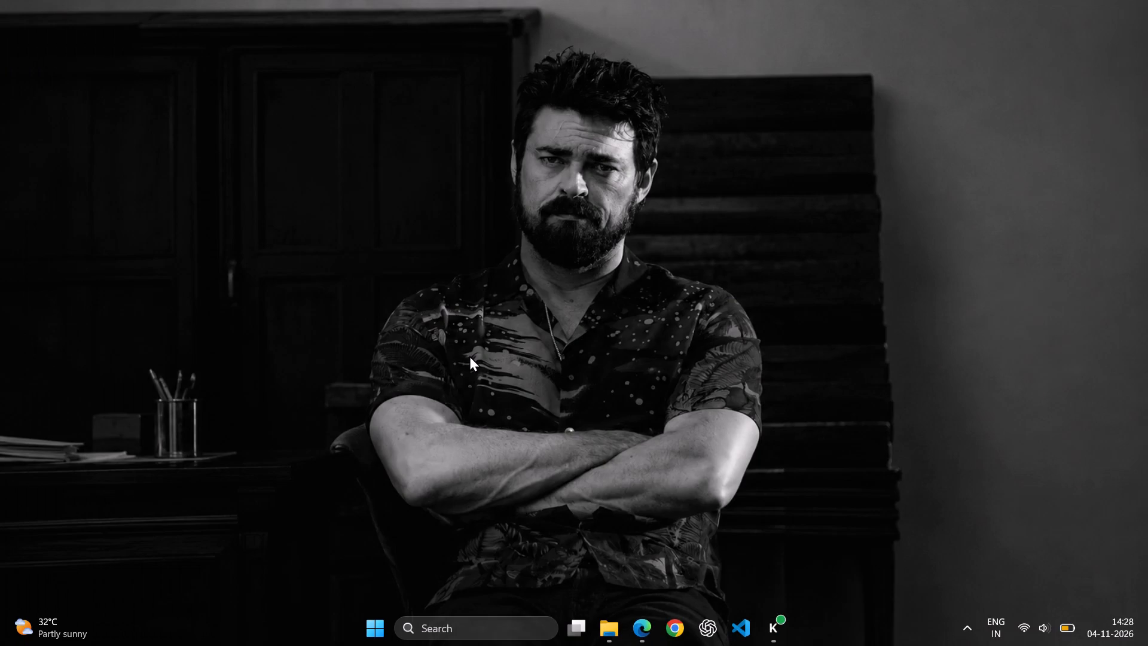